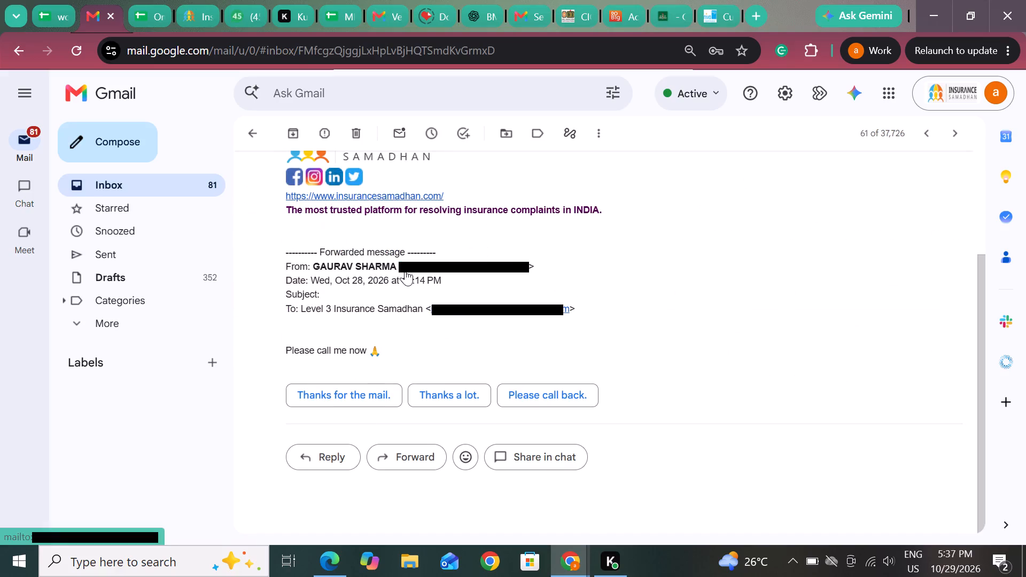
Copy the original sender's email address from the forwarded "Please call me now" message and search for it in the Form 6a Received Complaints list.
left_click_drag(402, 267, 530, 269)
key("ctrl+c")
key("ctrl+c")
key("ctrl+c")
left_click(196, 18)
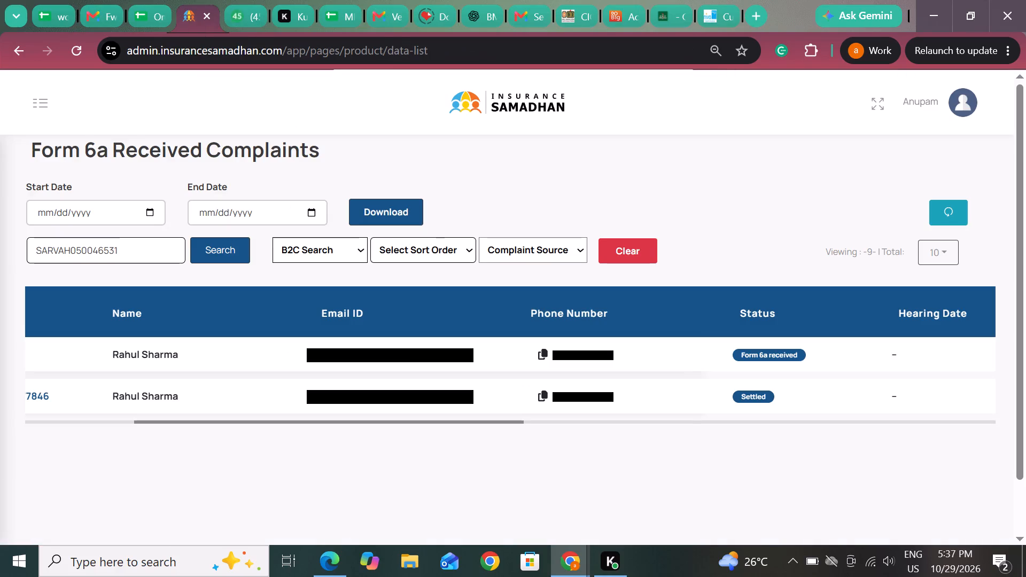
double_click(137, 244)
key("ctrl+v")
left_click(212, 249, "ctrl")
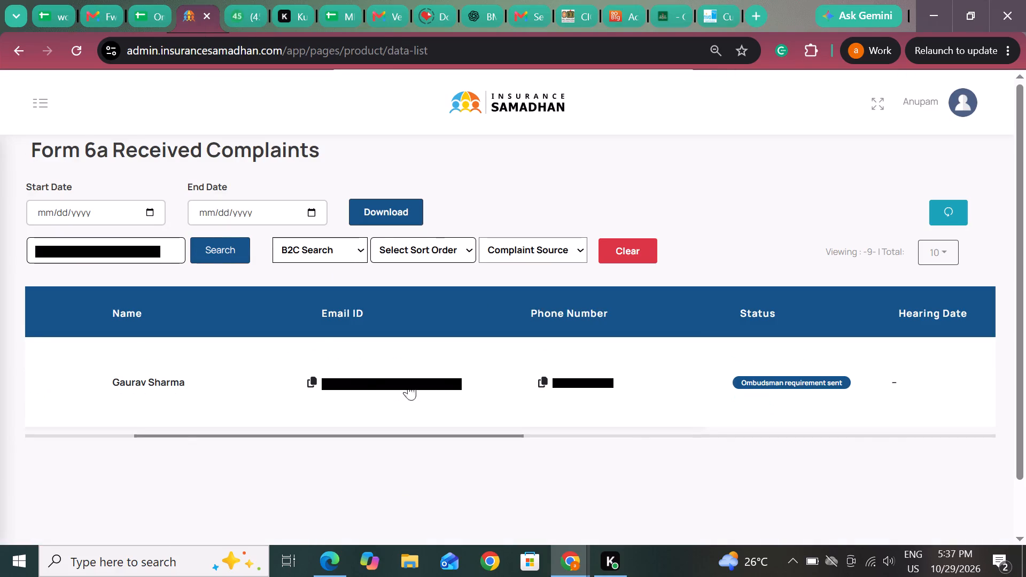
Copy the complainant's phone number from the complaint record and call it through the Smartflo dialer.
scroll(368, 374, "left", 2)
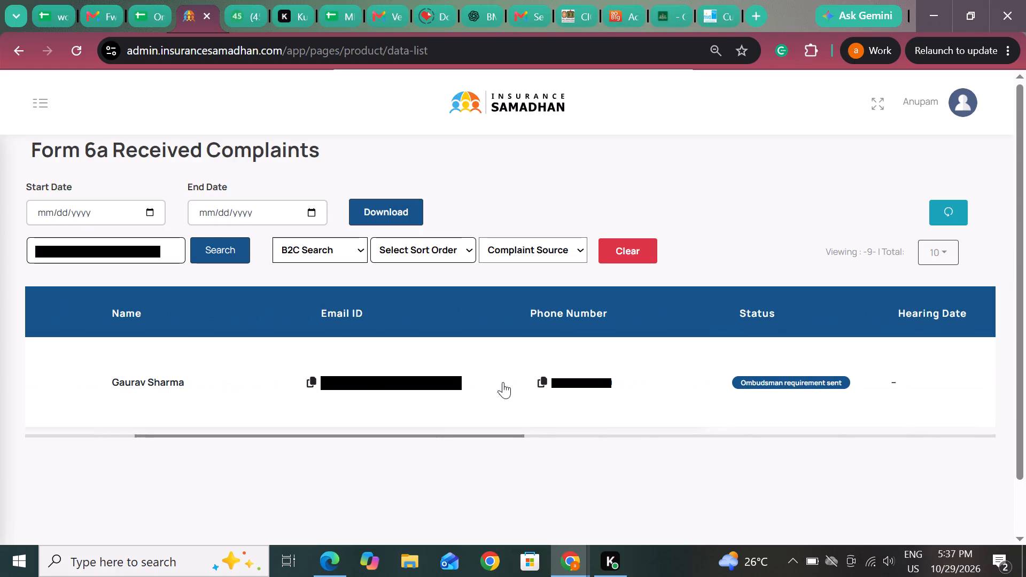
left_click(542, 382)
scroll(600, 147, "up", 3)
left_click(616, 22)
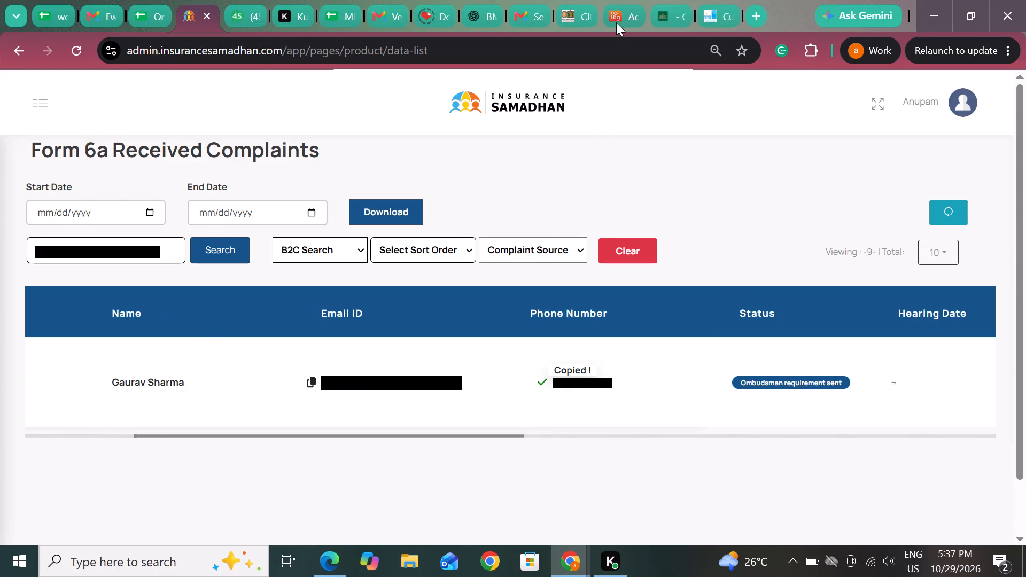
double_click(480, 176, "ctrl")
key("ctrl+v")
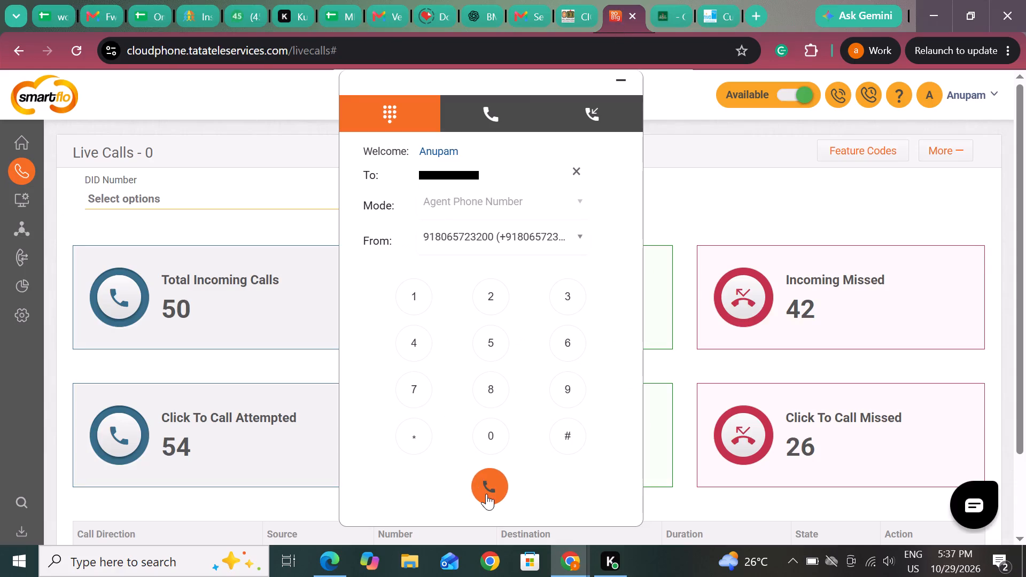
left_click(486, 494)
scroll(288, 72, "up", 5)
Return to the Form 6a Received Complaints list and open the listed complaint's Communication Log.
left_click(183, 20)
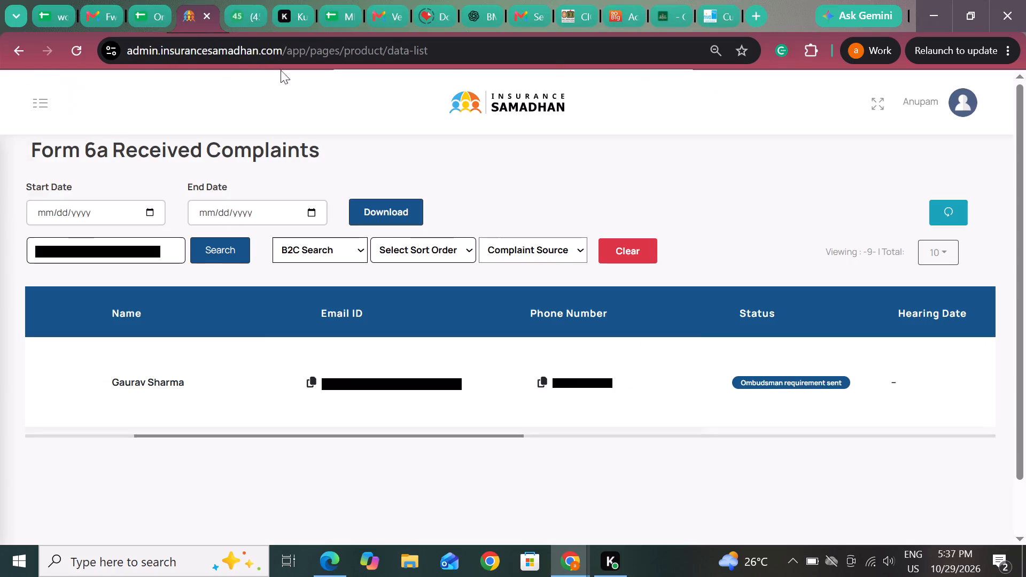
scroll(217, 386, "left", 1)
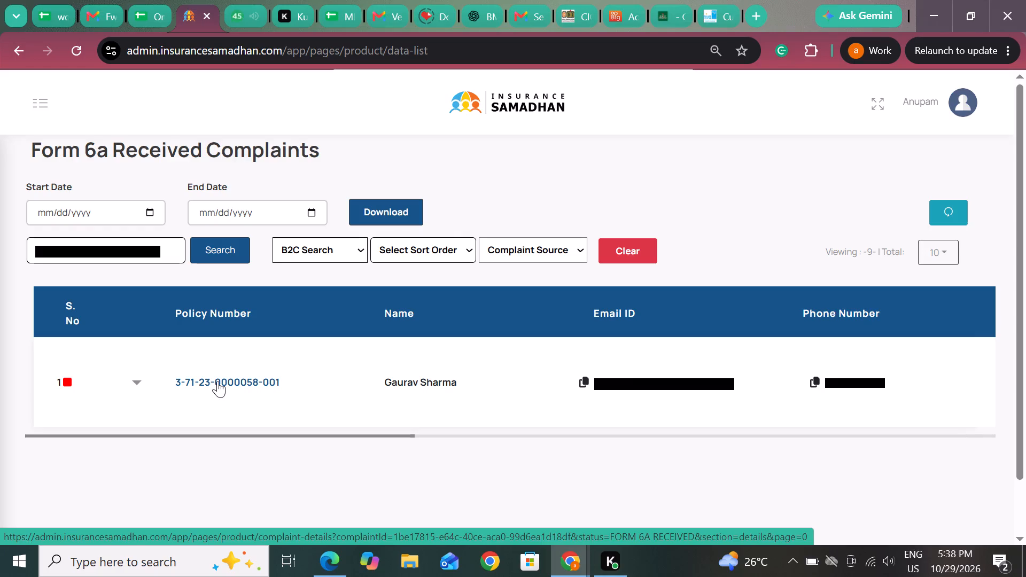
scroll(467, 401, "left", 1)
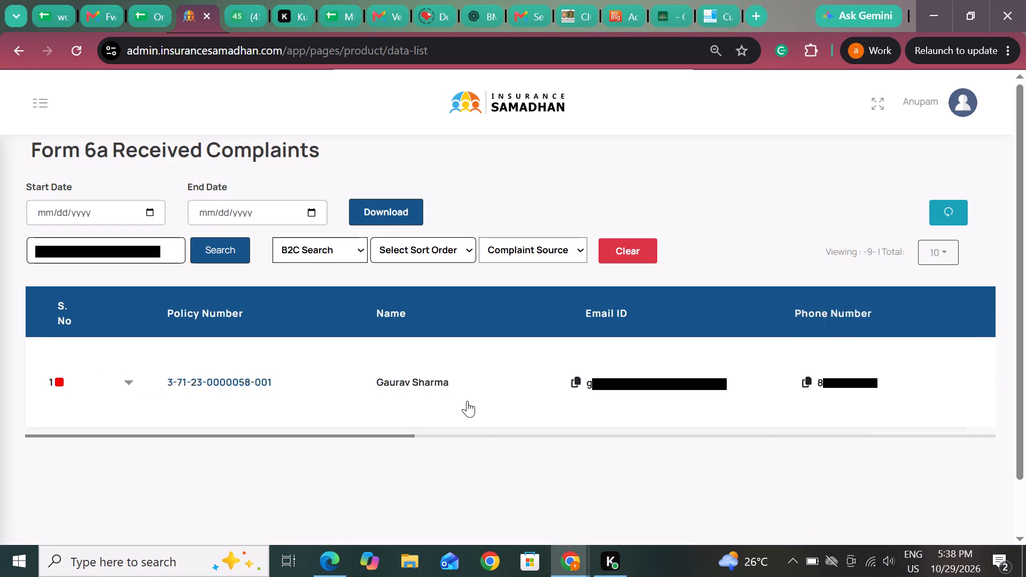
scroll(467, 401, "left", 1)
left_click(578, 397)
left_click(634, 451)
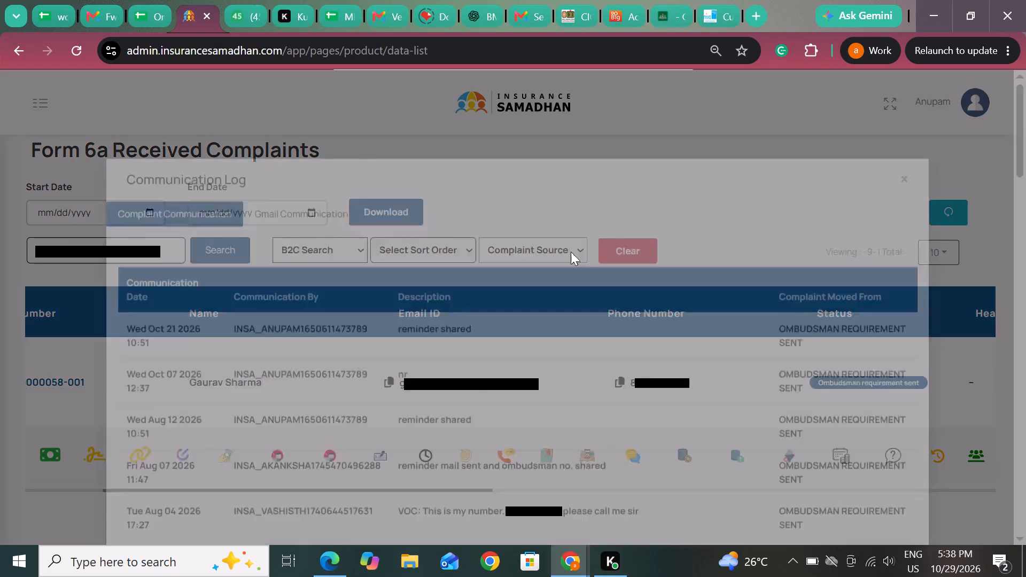
Add a comment with the communication description "nr" to the complaint, save it, and close the log.
scroll(382, 418, "down", 8)
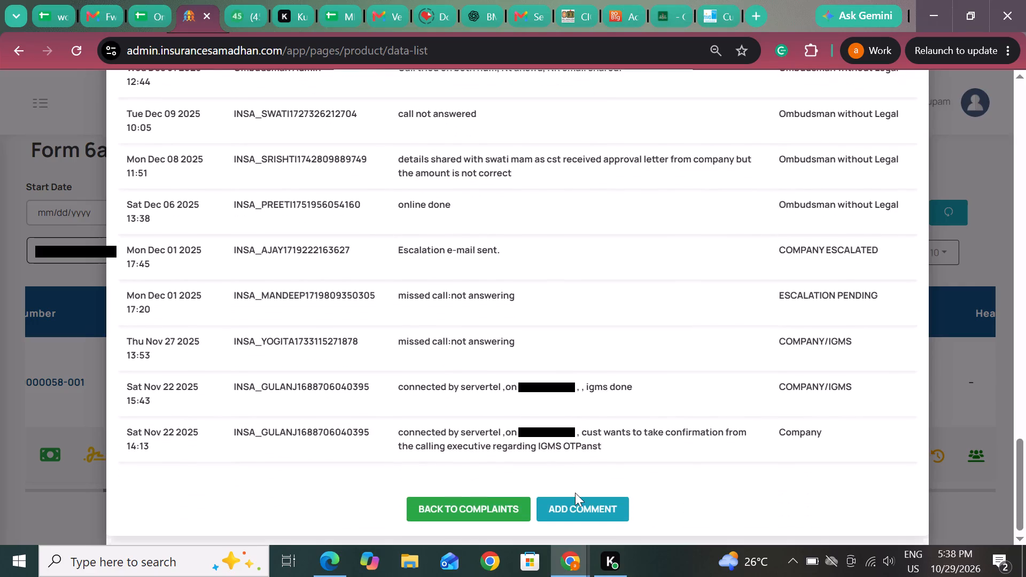
scroll(598, 454, "down", 7)
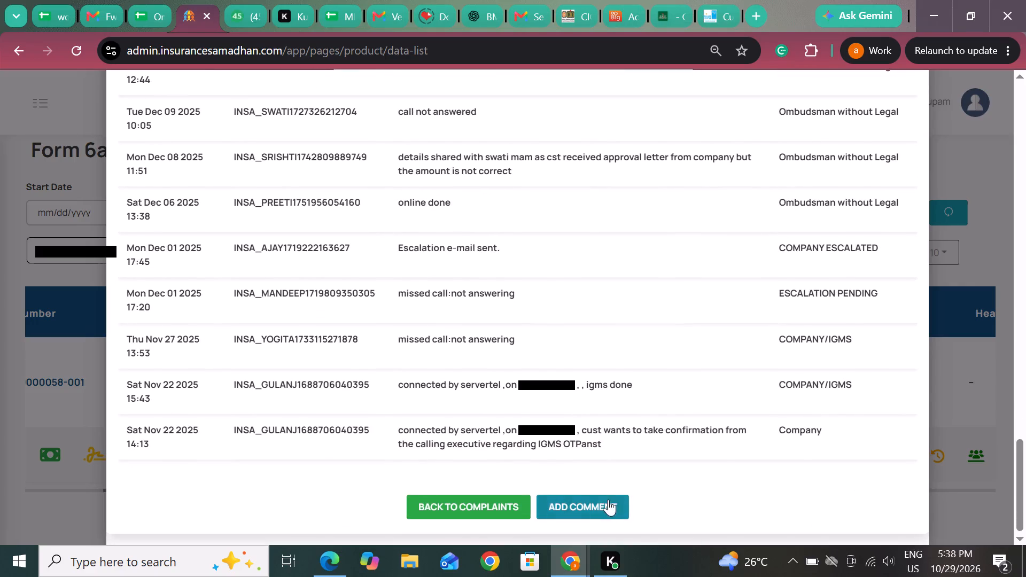
left_click(606, 500)
left_click(456, 378)
key("n")
key("r")
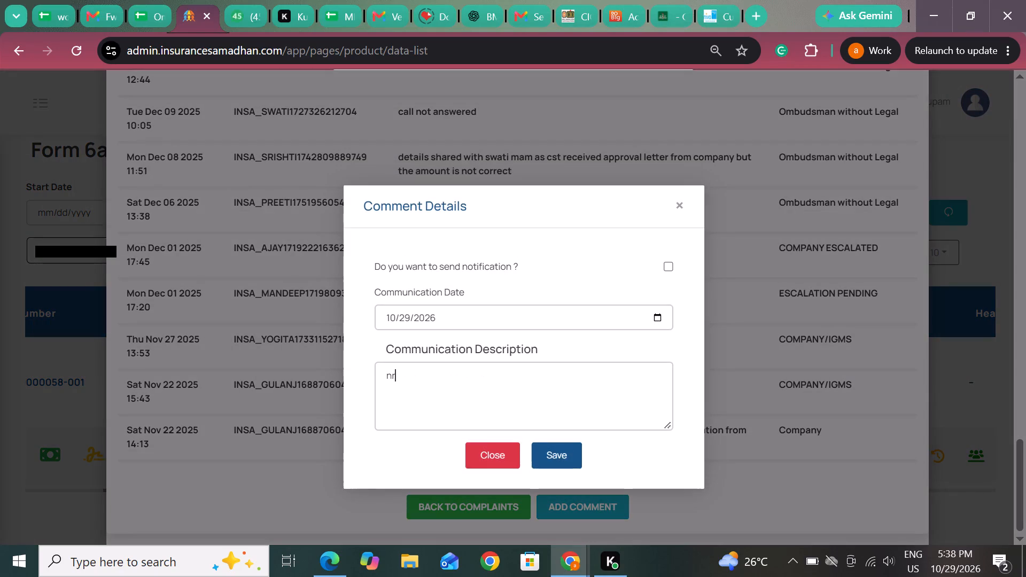
left_click(546, 458)
scroll(477, 307, "up", 14)
left_click(439, 138)
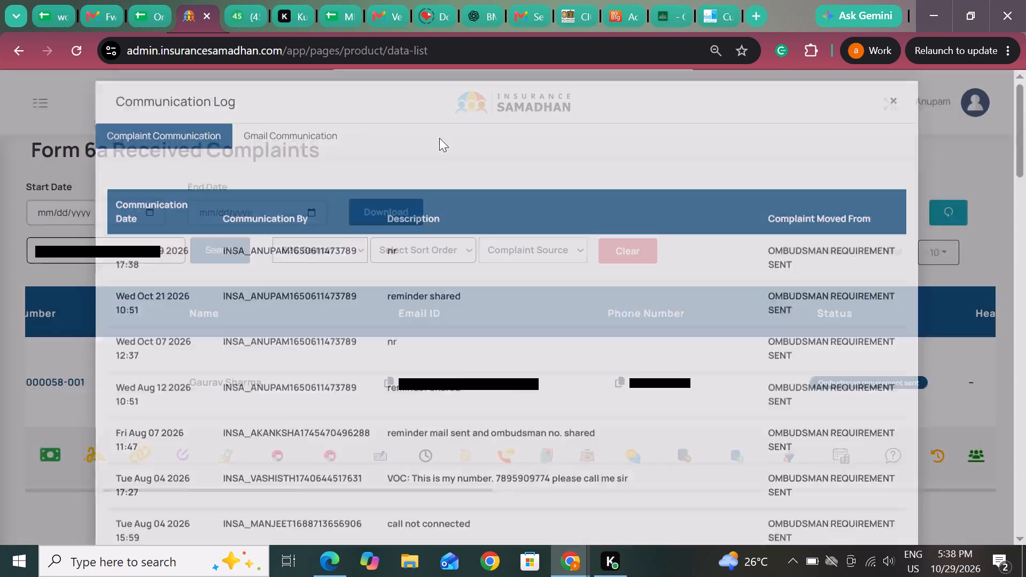
Open the complaint's details from its policy number and review the options in the Other Actions section.
scroll(364, 370, "right", 4)
left_click(268, 379)
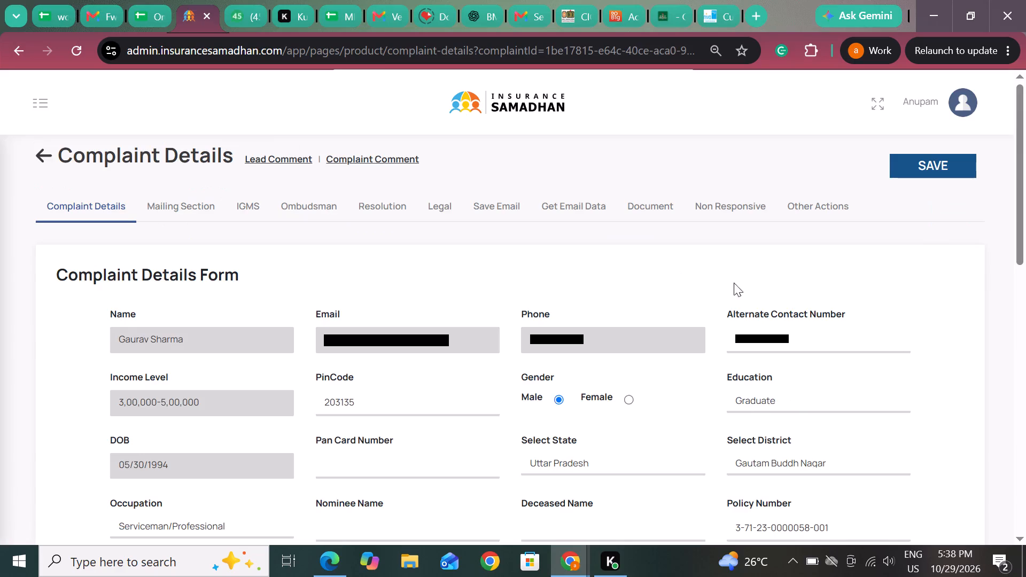
left_click(810, 210)
scroll(449, 255, "down", 6)
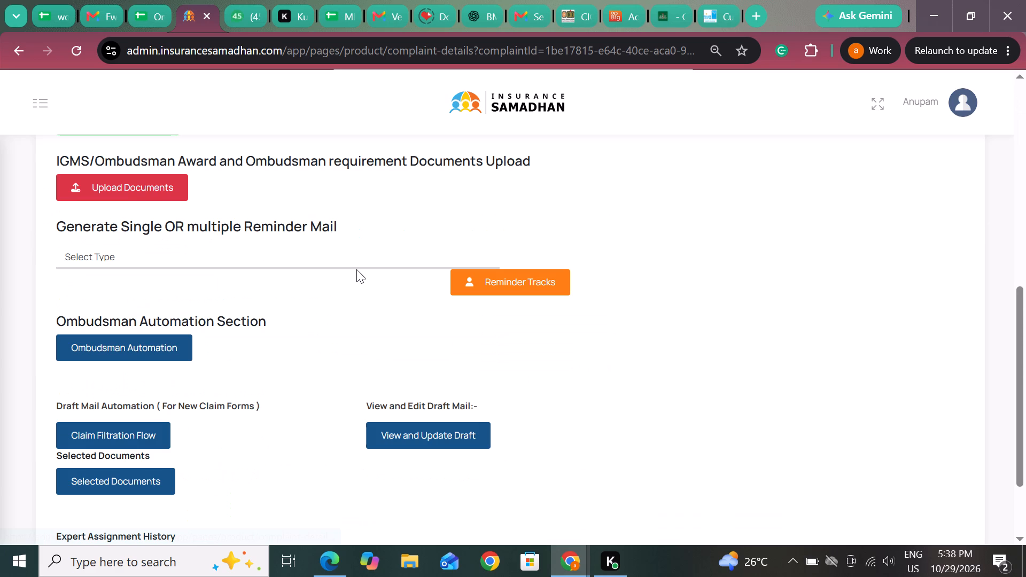
scroll(366, 254, "up", 10)
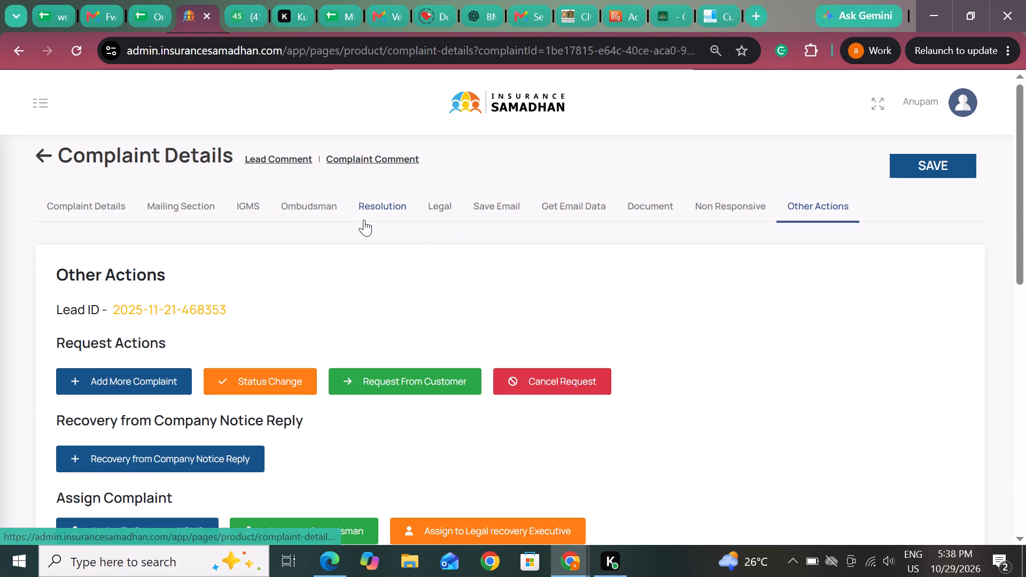
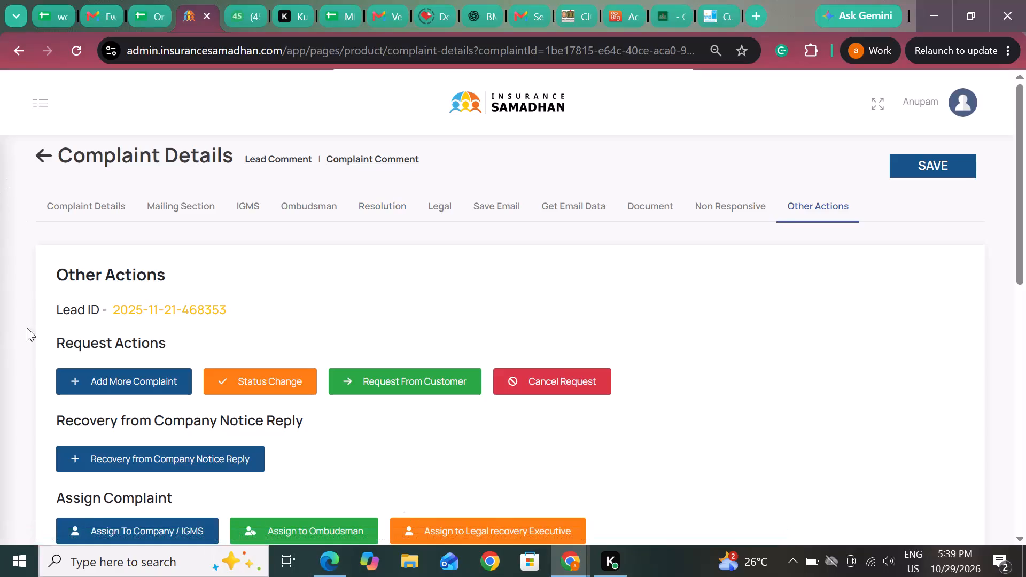
Return to the Form 6a Received Complaints list and examine the listed complaint's contact details, status and hearing date.
left_click(41, 155)
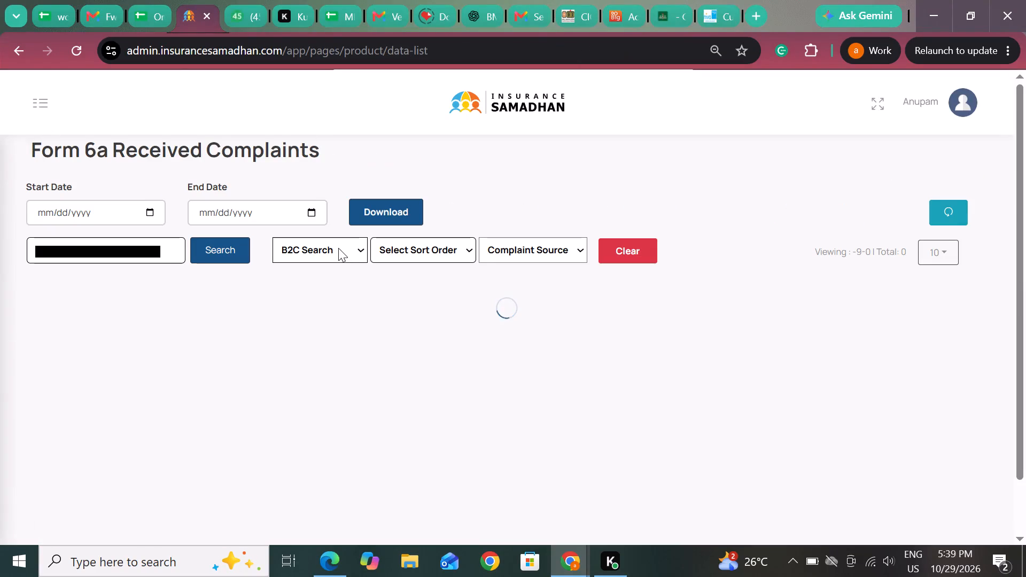
scroll(517, 245, "down", 2)
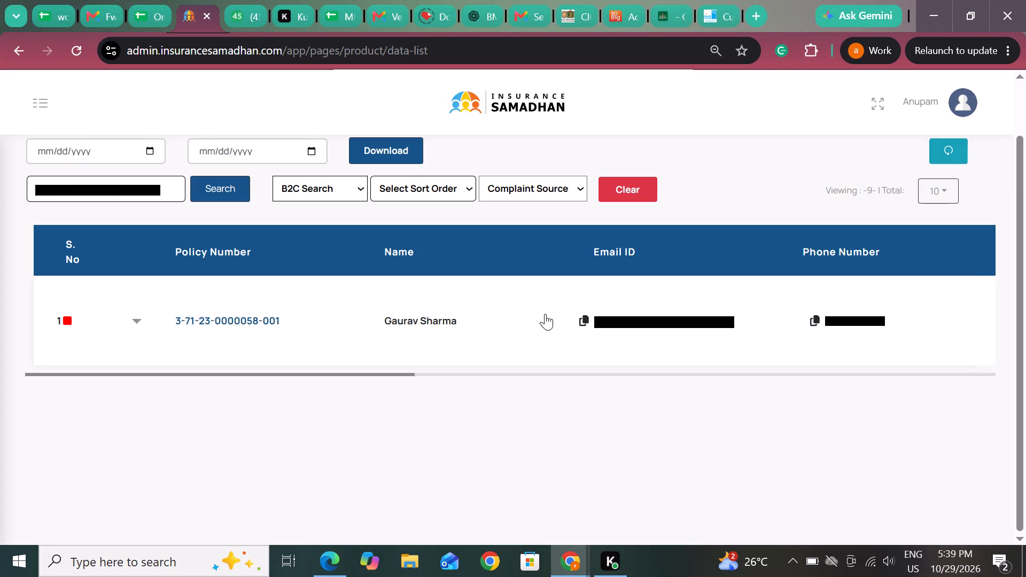
scroll(549, 336, "left", 1)
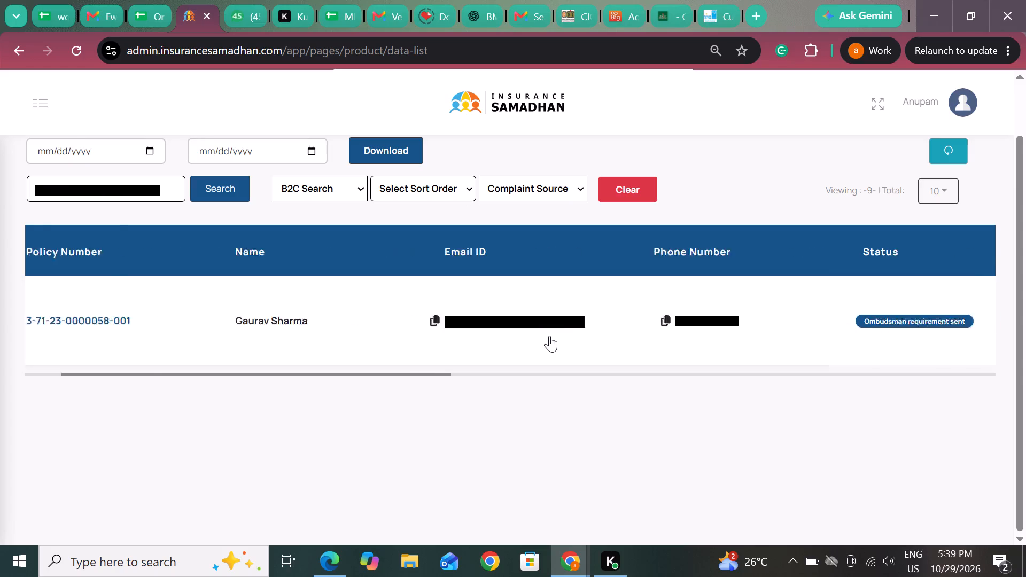
scroll(549, 336, "left", 2)
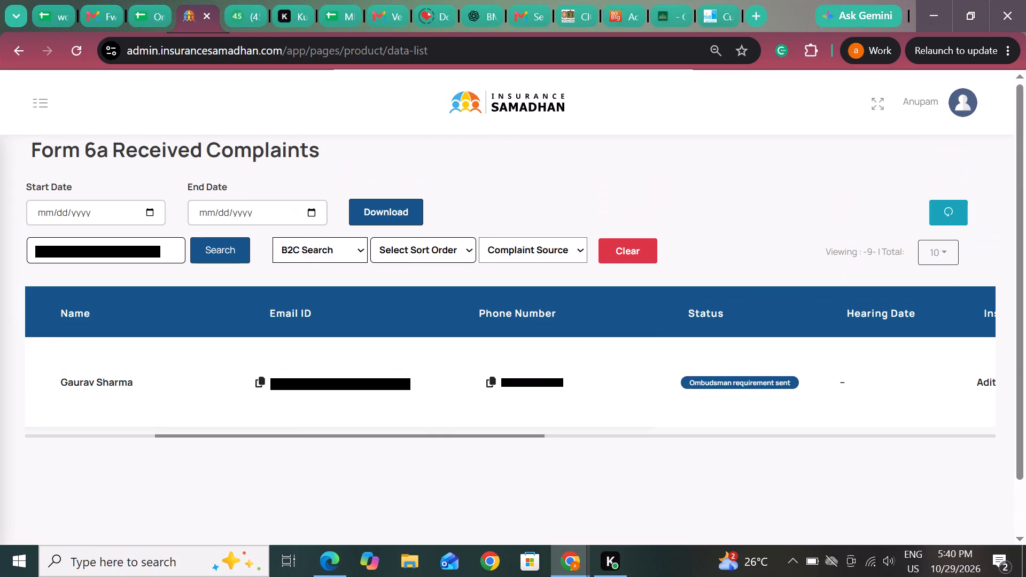
scroll(408, 316, "left", 1)
scroll(382, 314, "down", 5)
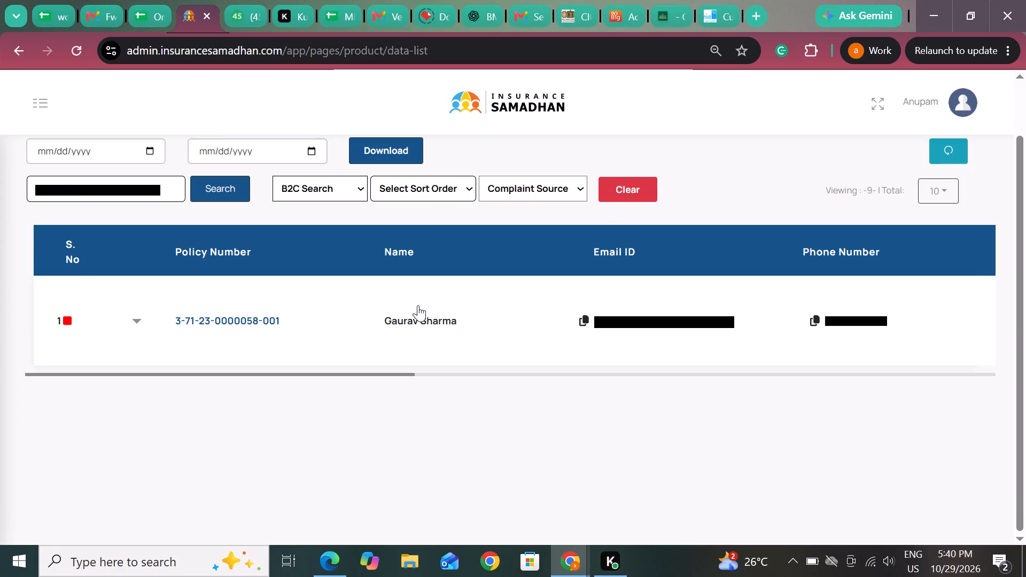
scroll(643, 321, "left", 1)
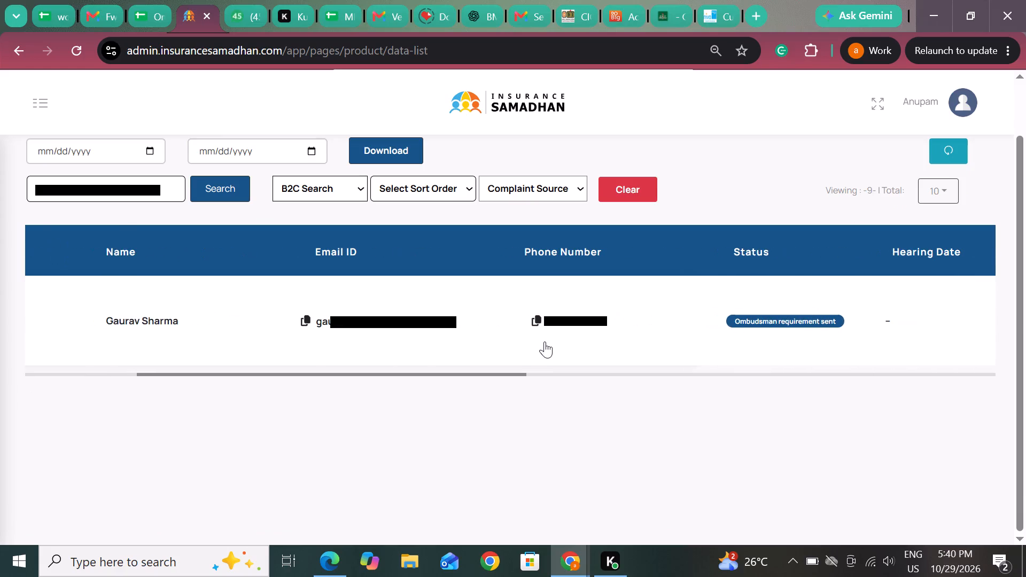
scroll(545, 341, "left", 1)
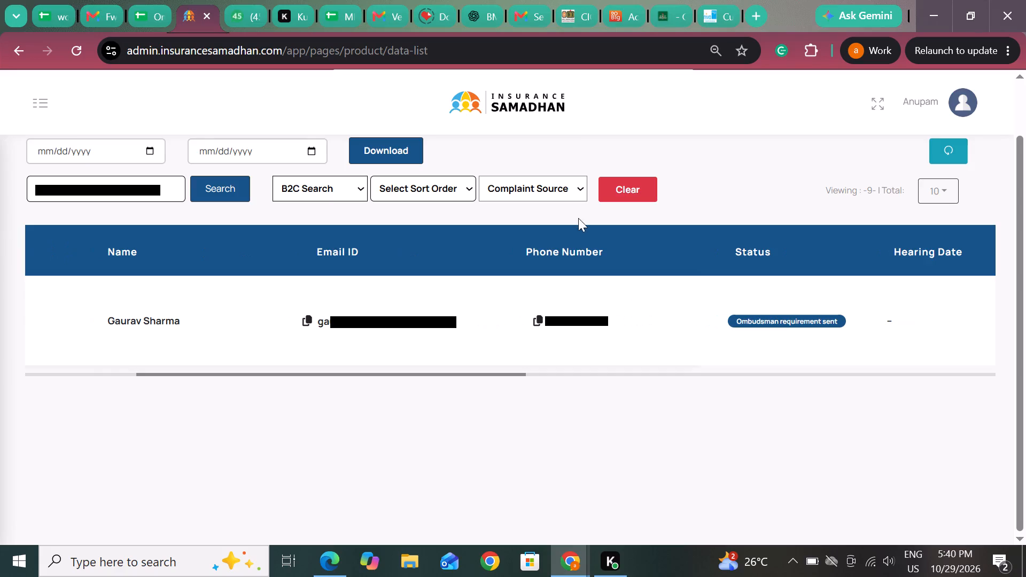
Switch to Smartflo, reload the Live Calls page and copy the incoming call's source number.
left_click(619, 7)
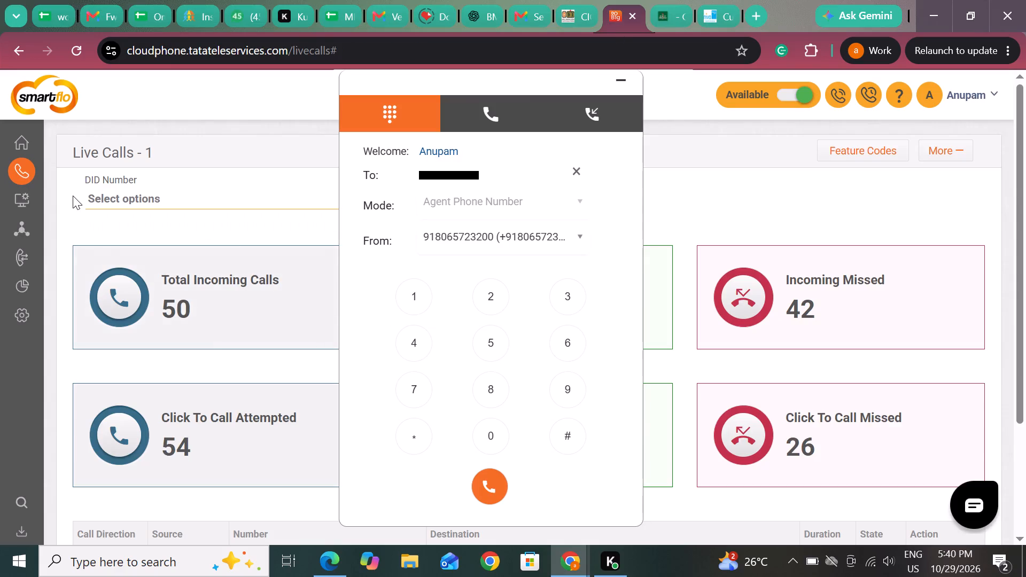
left_click(27, 261)
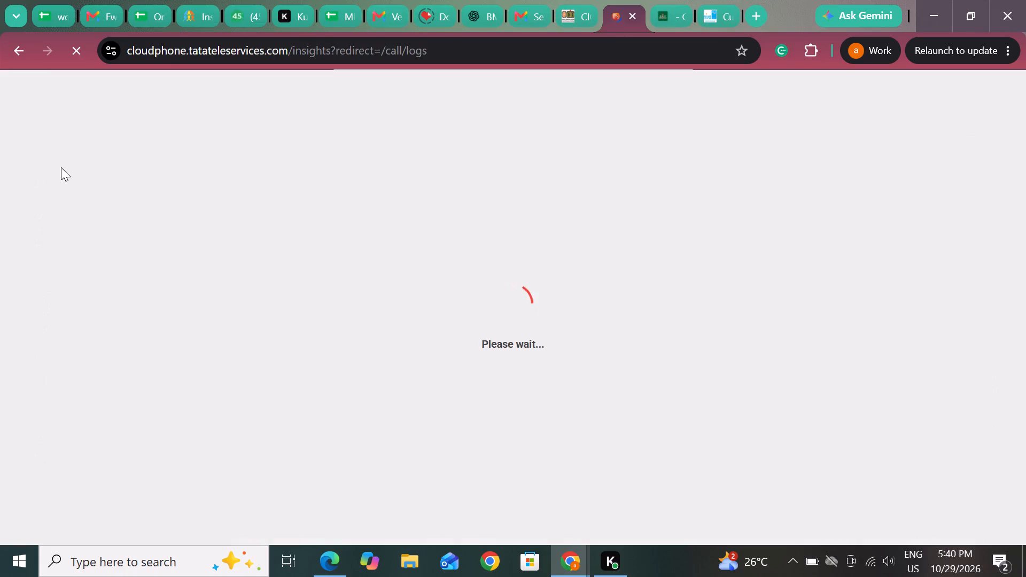
left_click(26, 180)
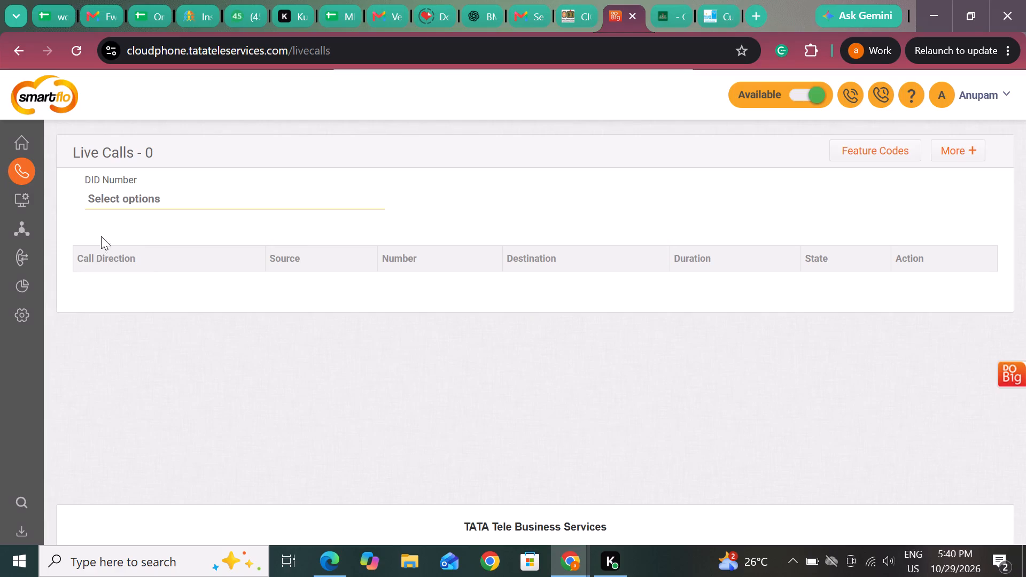
scroll(300, 232, "down", 1)
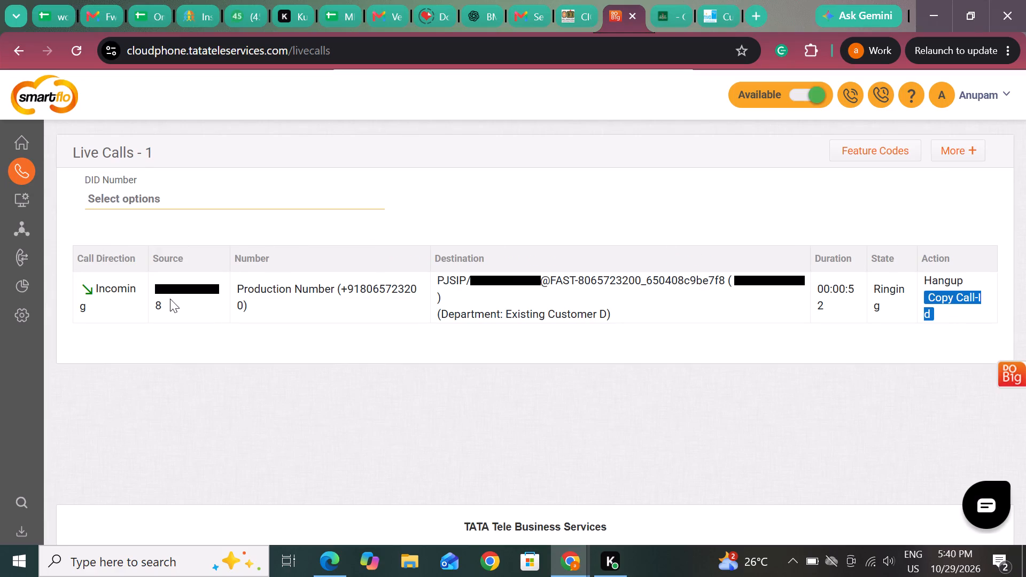
left_click_drag(170, 299, 156, 285)
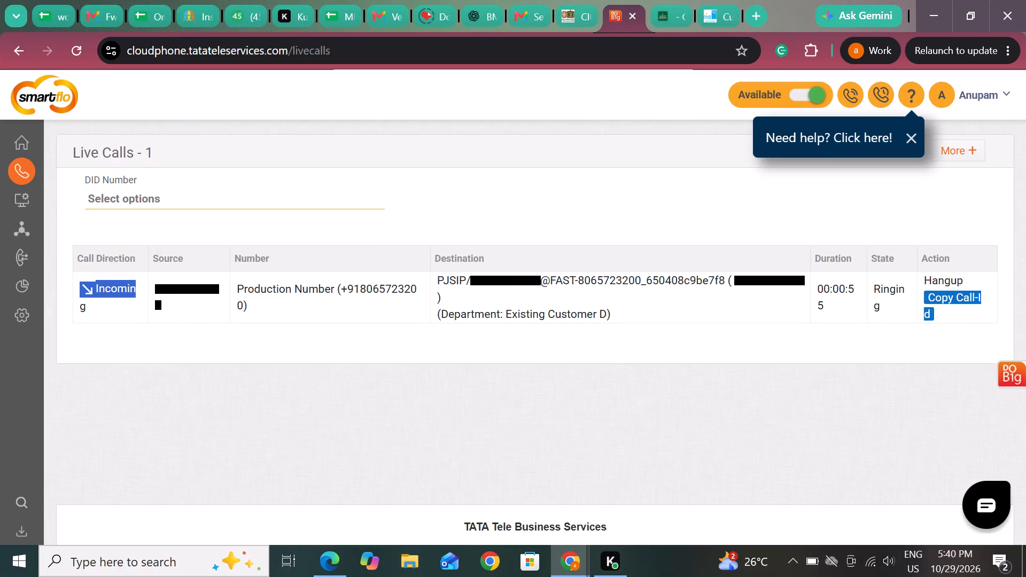
left_click_drag(178, 306, 157, 280)
key("ctrl+c")
key("ctrl+c")
key("ctrl+c")
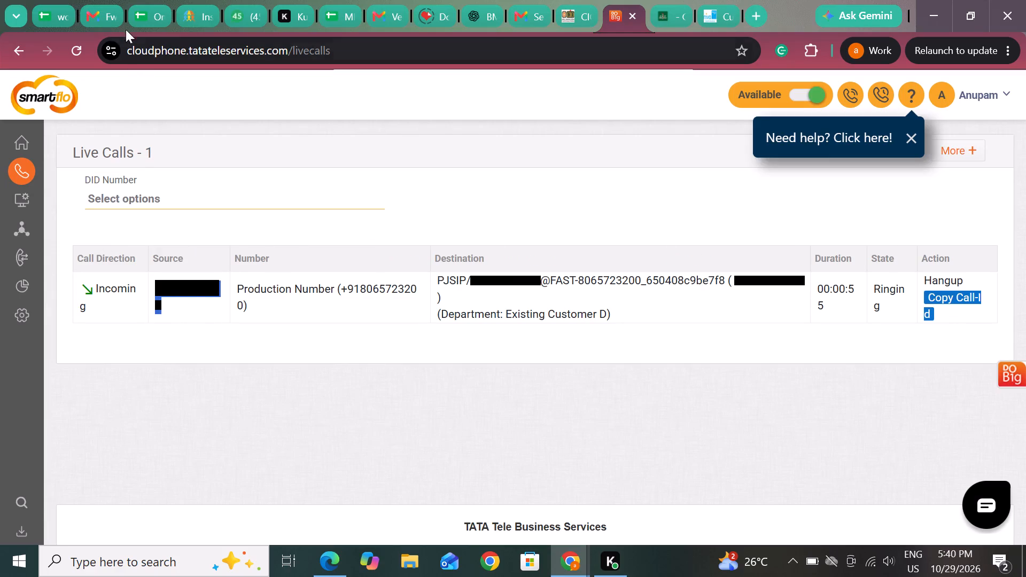
Search the Form 6a Received Complaints list for the copied caller number with its leading digit removed.
left_click(196, 18)
triple_click(107, 194, "ctrl")
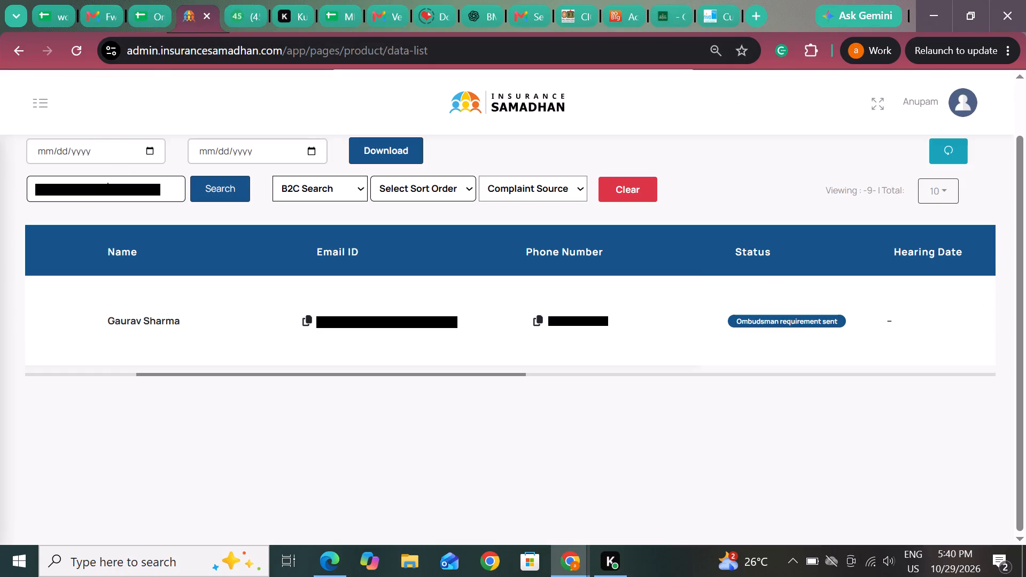
left_click(107, 194, "ctrl")
key("ctrl+v")
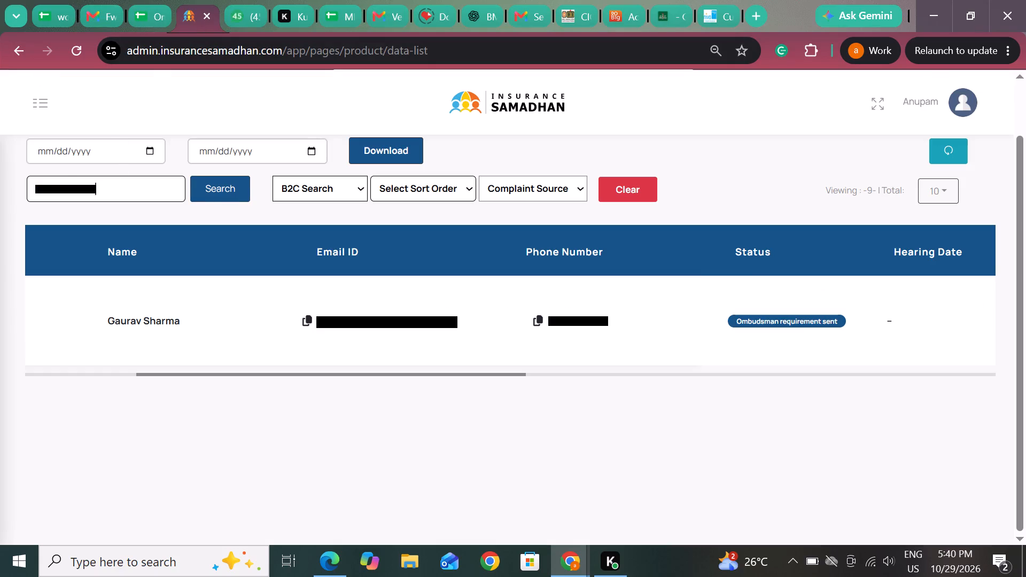
left_click(42, 189)
key("BackSpace")
left_click(205, 178)
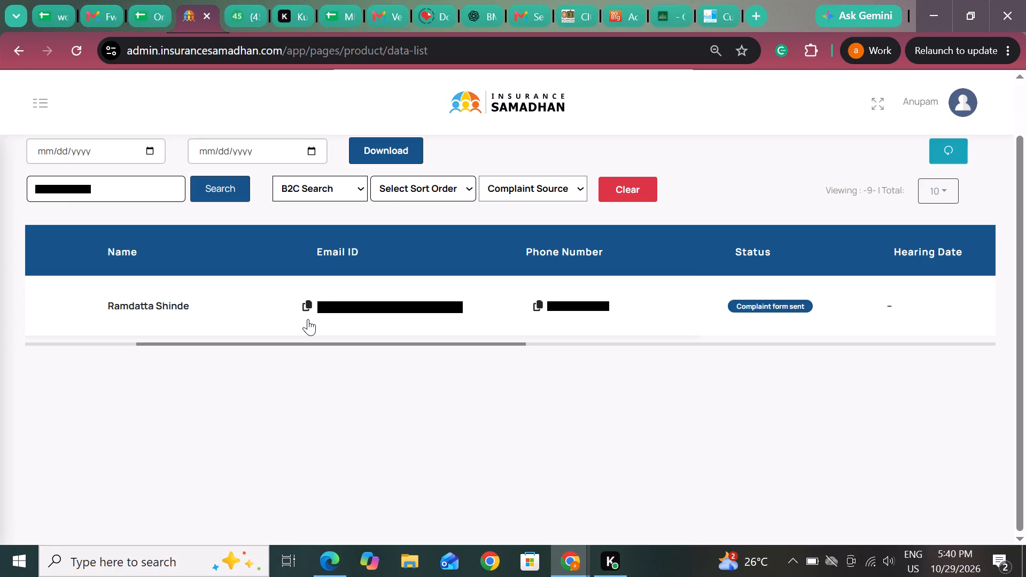
Expand the caller's complaint row, review the entries in its Communication Log, and close the log.
scroll(307, 323, "right", 3)
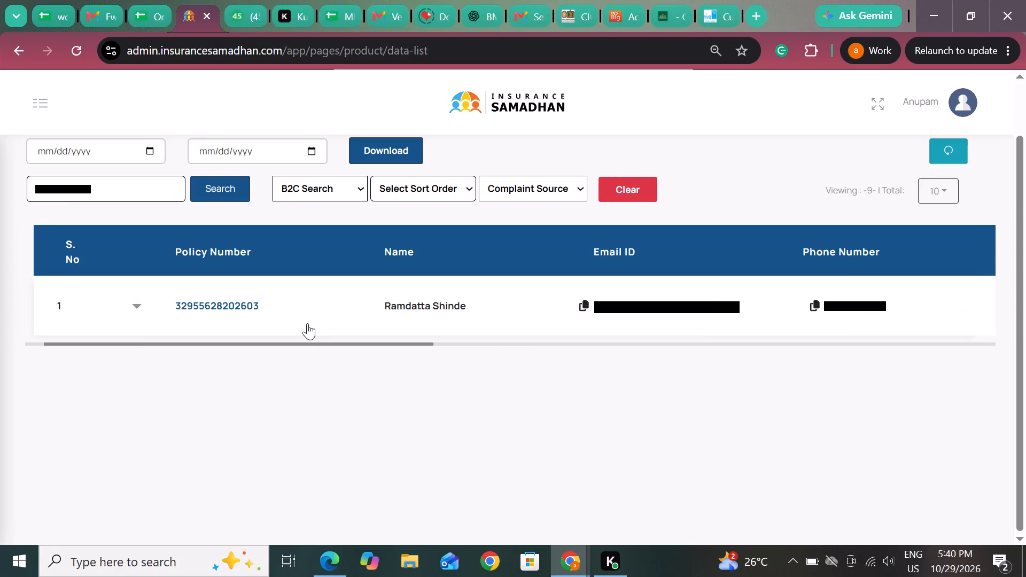
scroll(307, 323, "right", 2)
left_click(475, 344)
left_click_drag(475, 344, 228, 345)
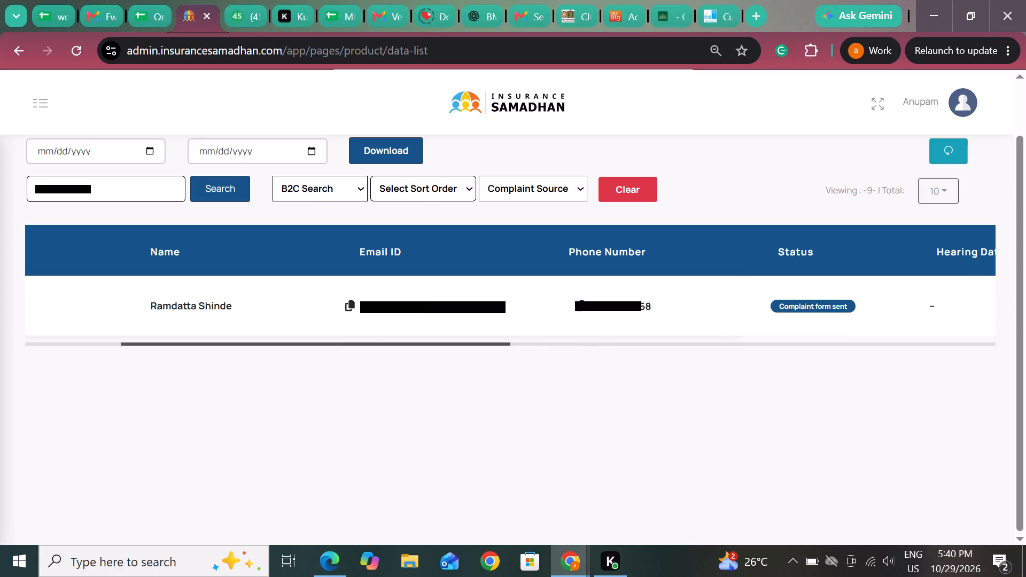
left_click_drag(228, 345, 228, 345)
left_click(119, 345)
left_click_drag(262, 343, 247, 343)
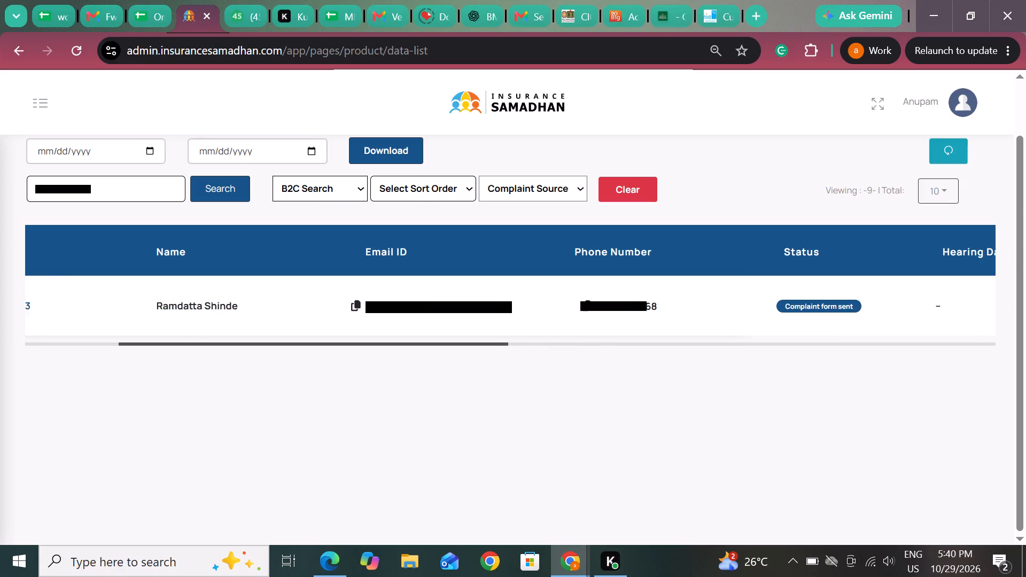
left_click_drag(247, 343, 218, 346)
left_click(670, 323)
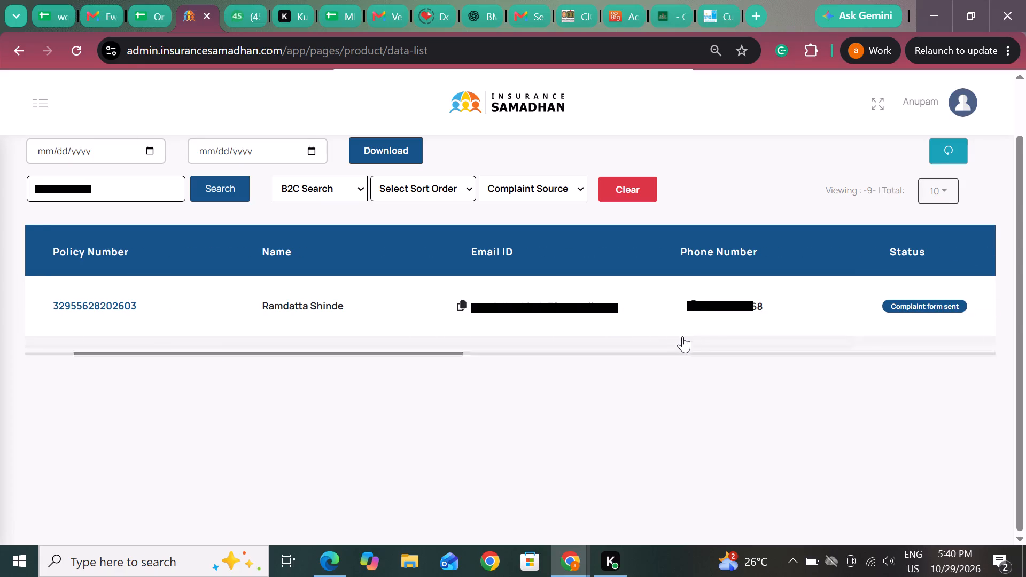
left_click(708, 364)
scroll(500, 372, "up", 6)
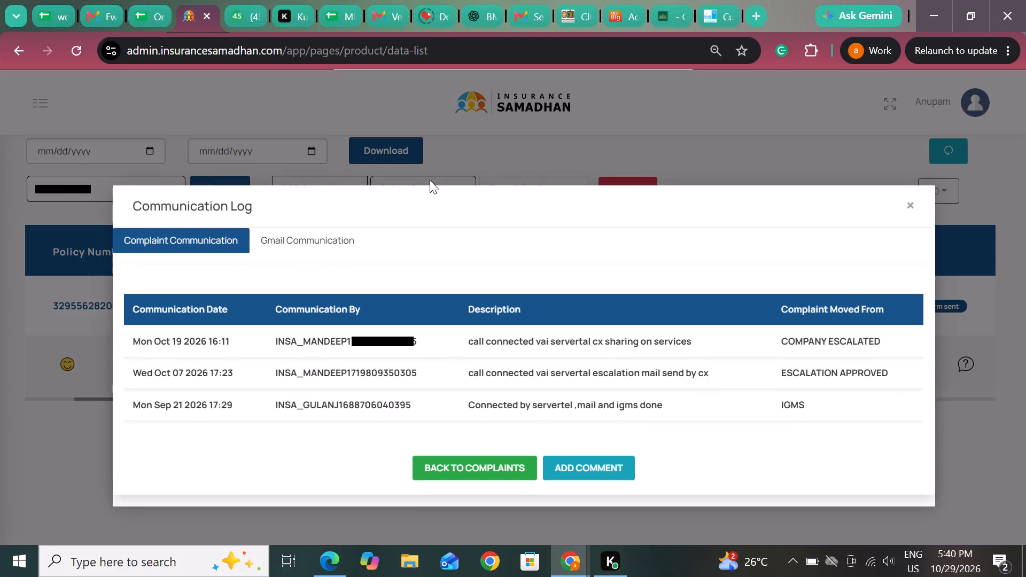
left_click(449, 120)
Open the caller's complaint details from its policy number and review the Ombudsman section.
left_click(109, 303)
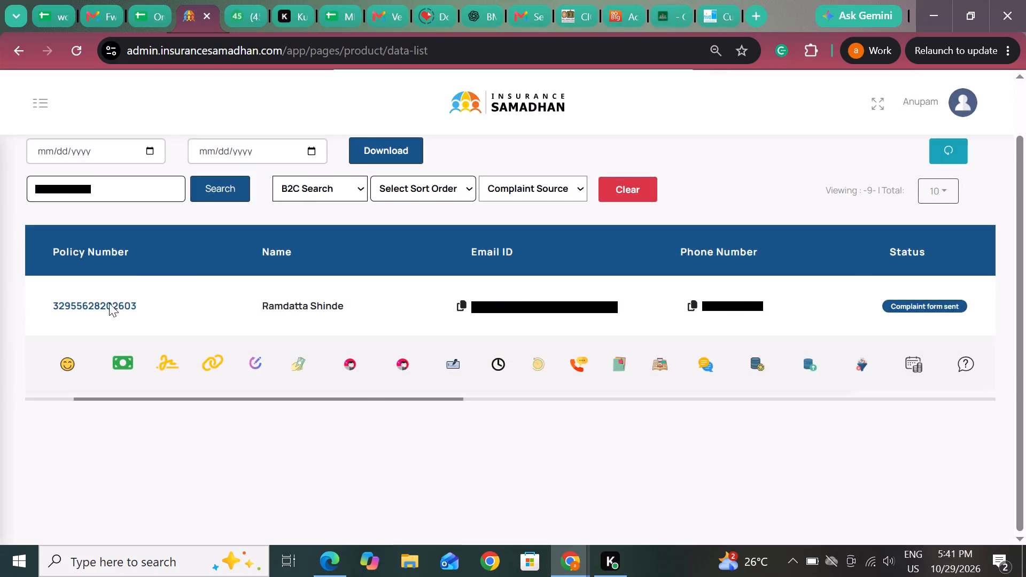
left_click(298, 205)
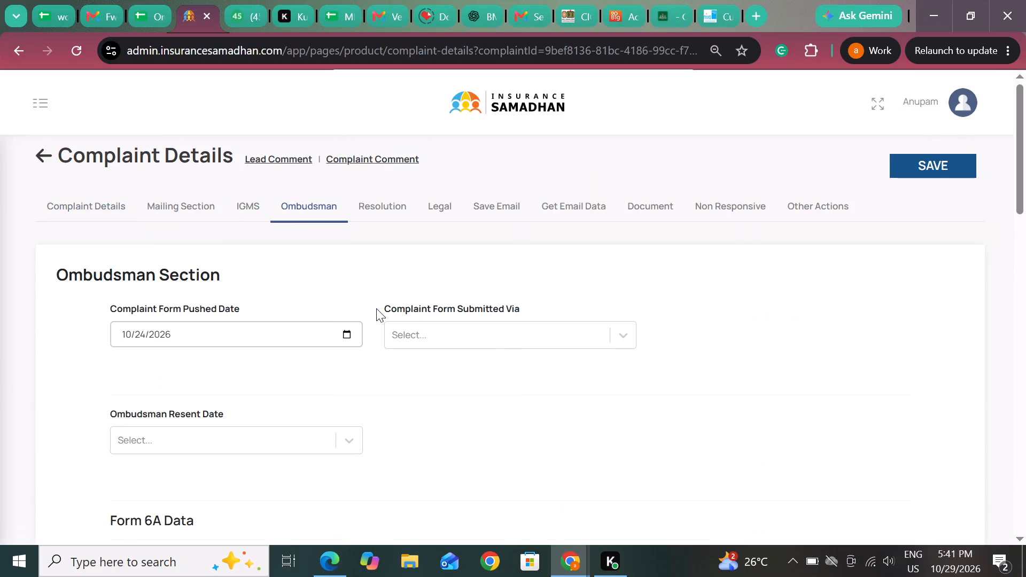
scroll(376, 308, "down", 12)
scroll(377, 402, "up", 6)
scroll(365, 306, "up", 8)
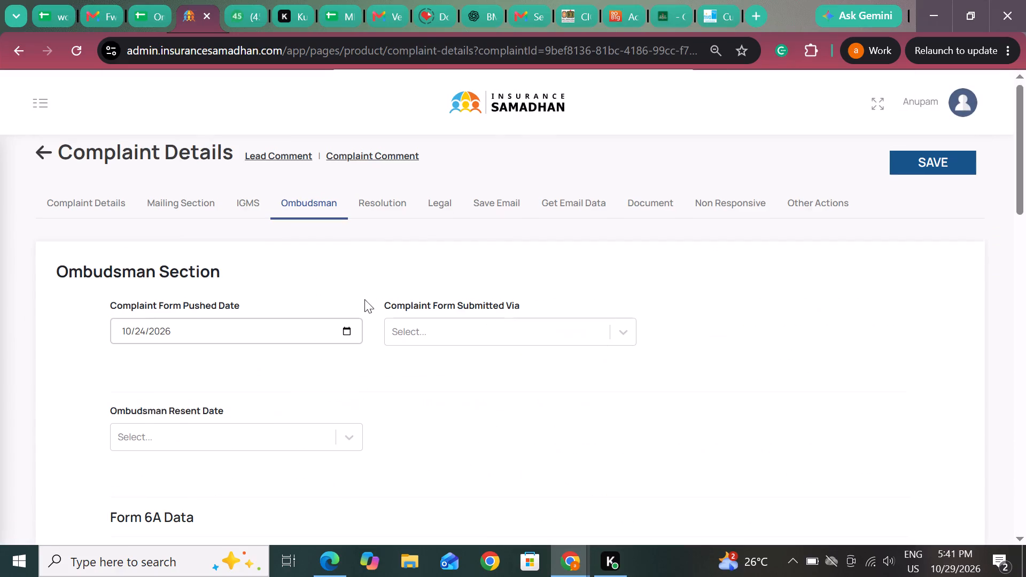
Add a complaint comment with the communication description "cx will share aadhar", save it, and close the Communication Log.
left_click(356, 158)
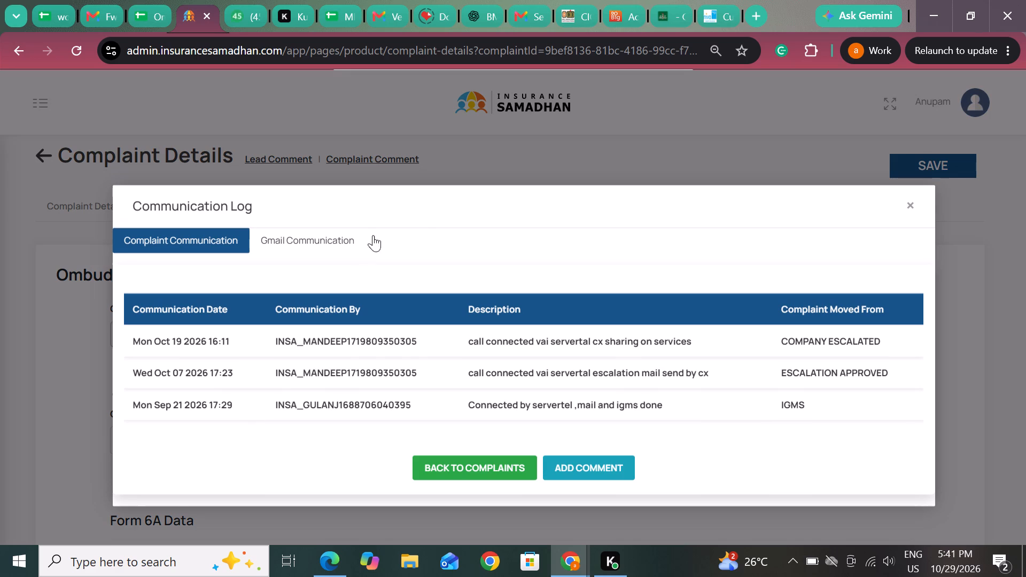
scroll(611, 400, "down", 6)
left_click(597, 464)
left_click(450, 392)
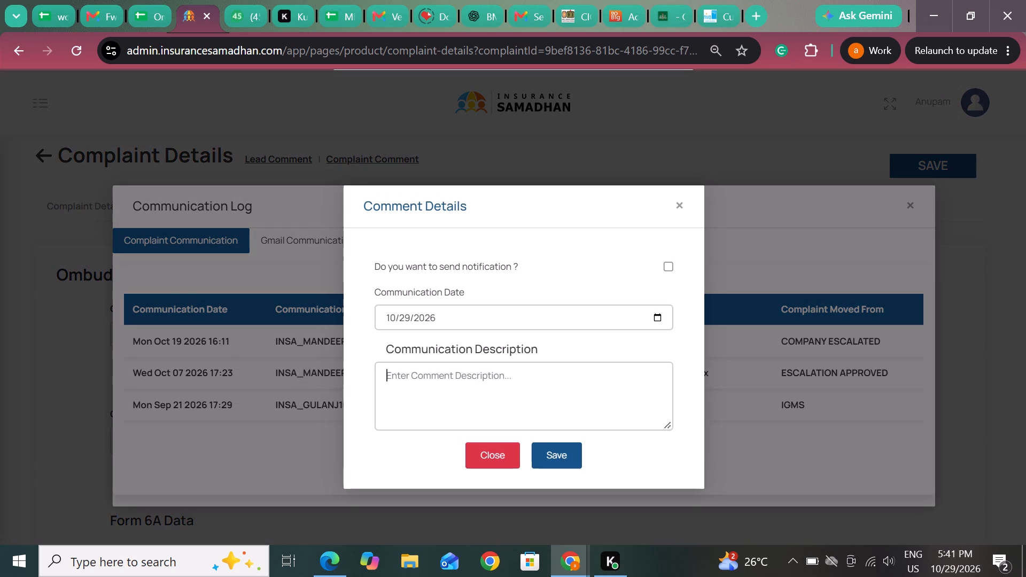
type("cx")
key("space")
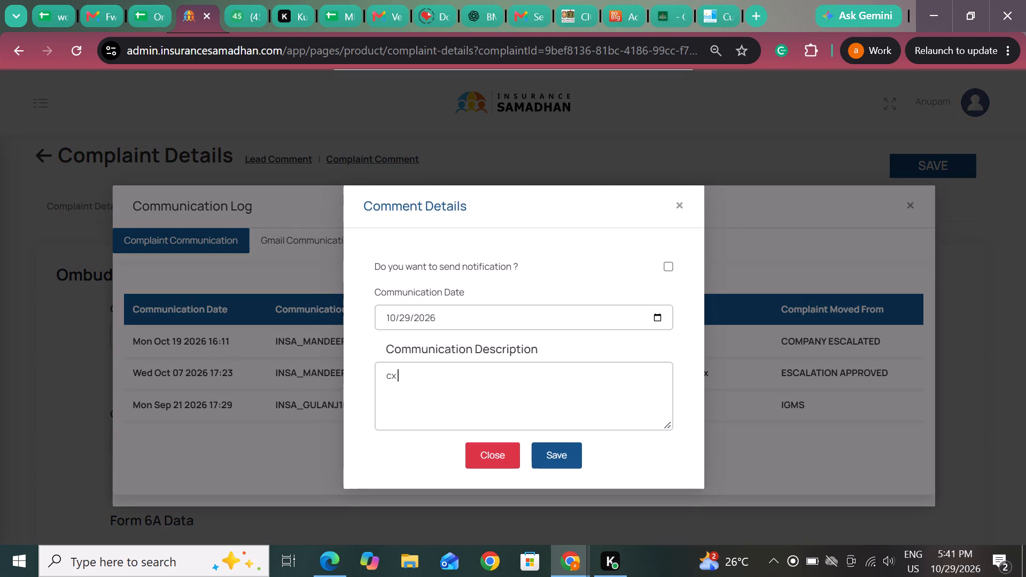
key("w")
type("ill")
key("space")
type("share aadhar")
key("space")
key("Tab")
key("Tab")
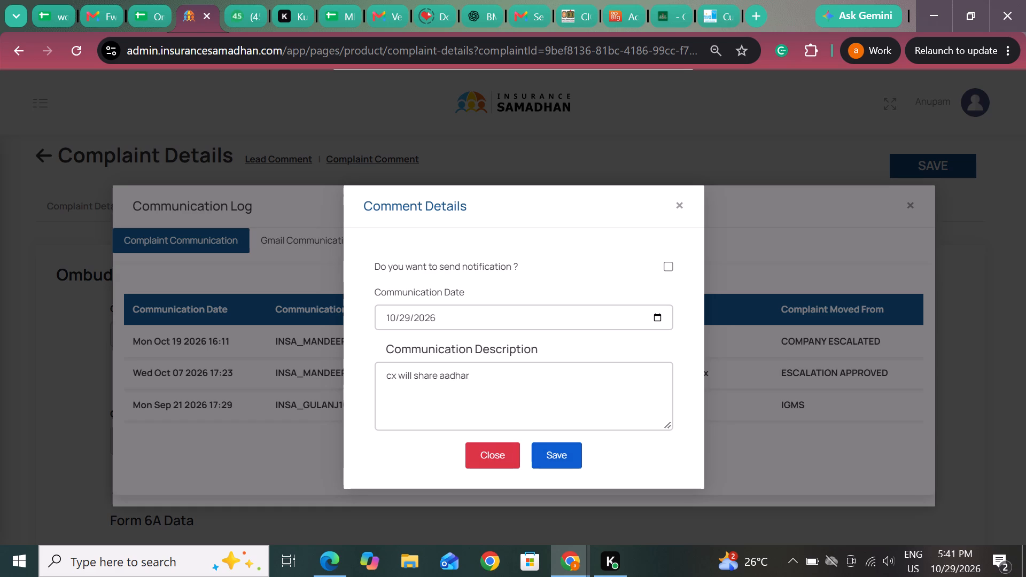
key("Return")
scroll(356, 266, "up", 8)
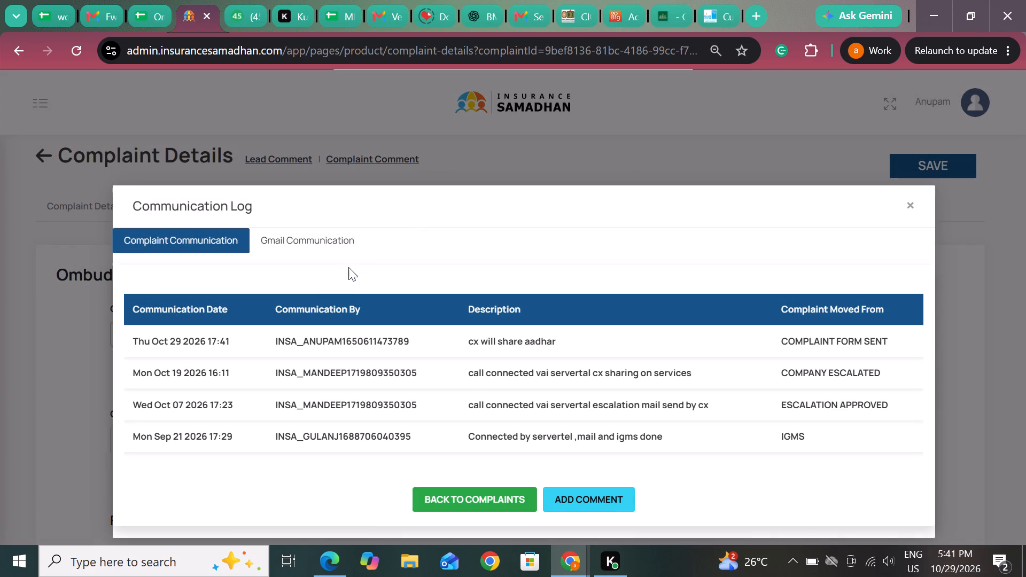
scroll(348, 267, "up", 5)
left_click(318, 139)
double_click(354, 166)
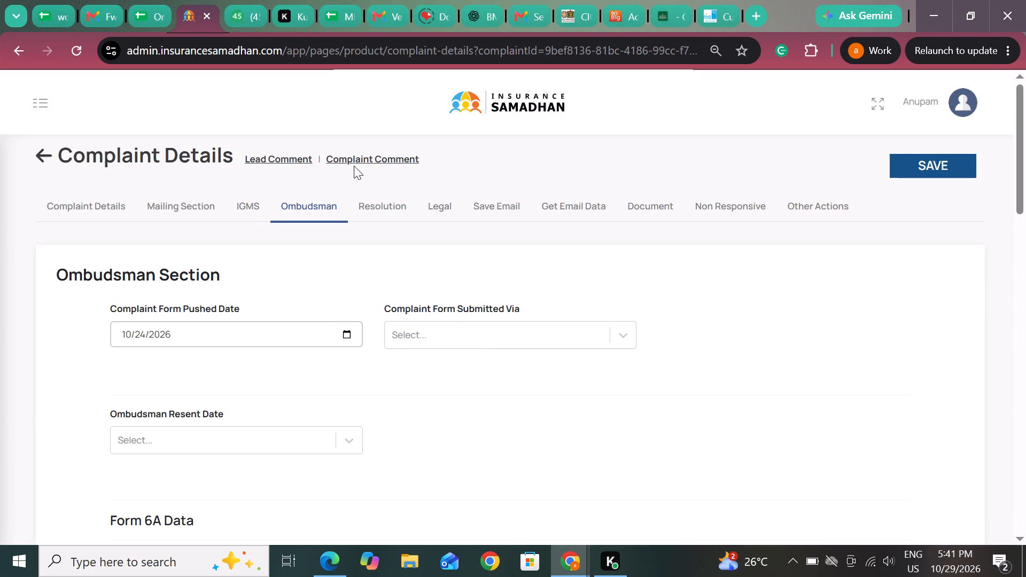
scroll(370, 365, "up", 7)
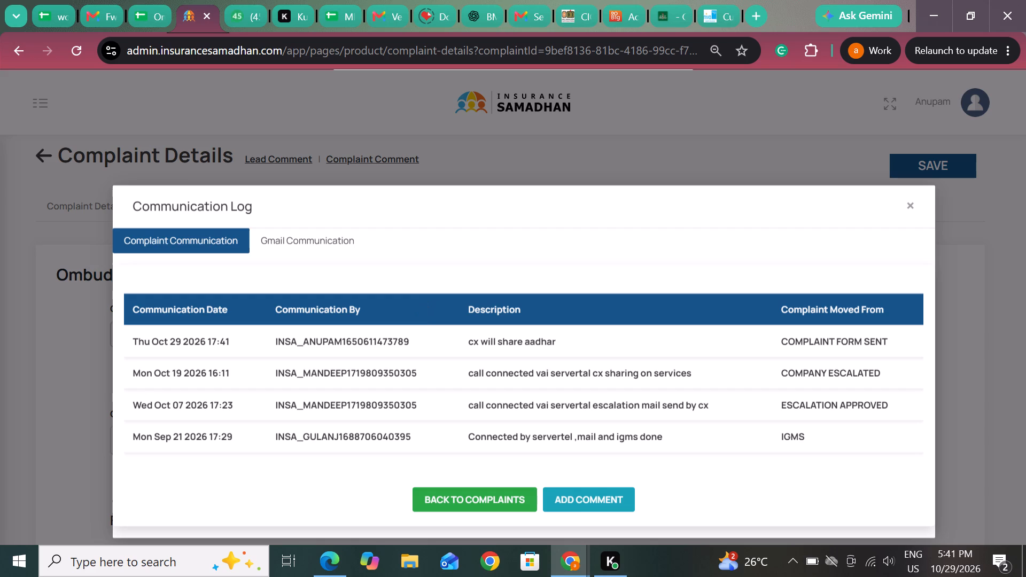
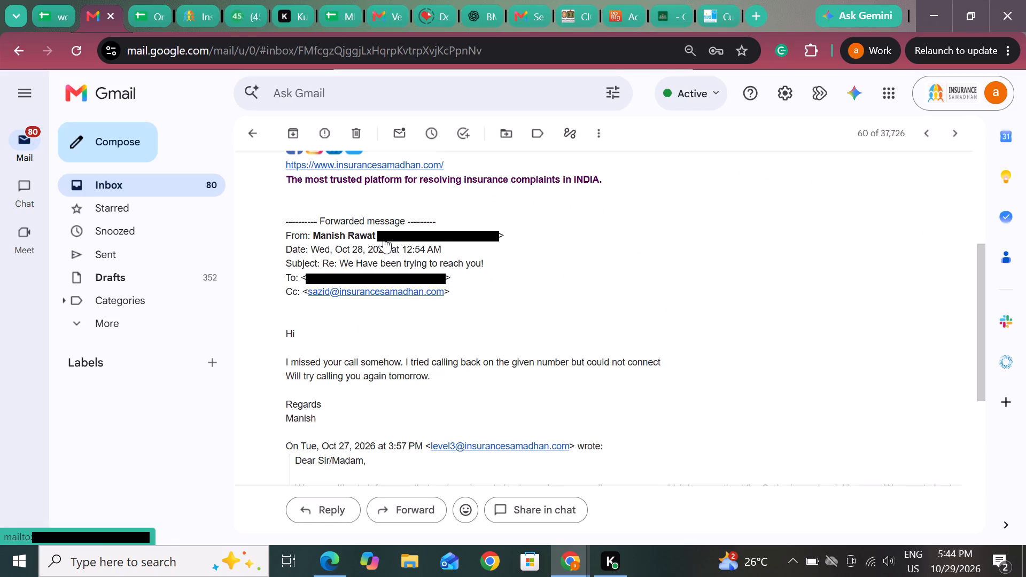
left_click_drag(383, 235, 486, 233)
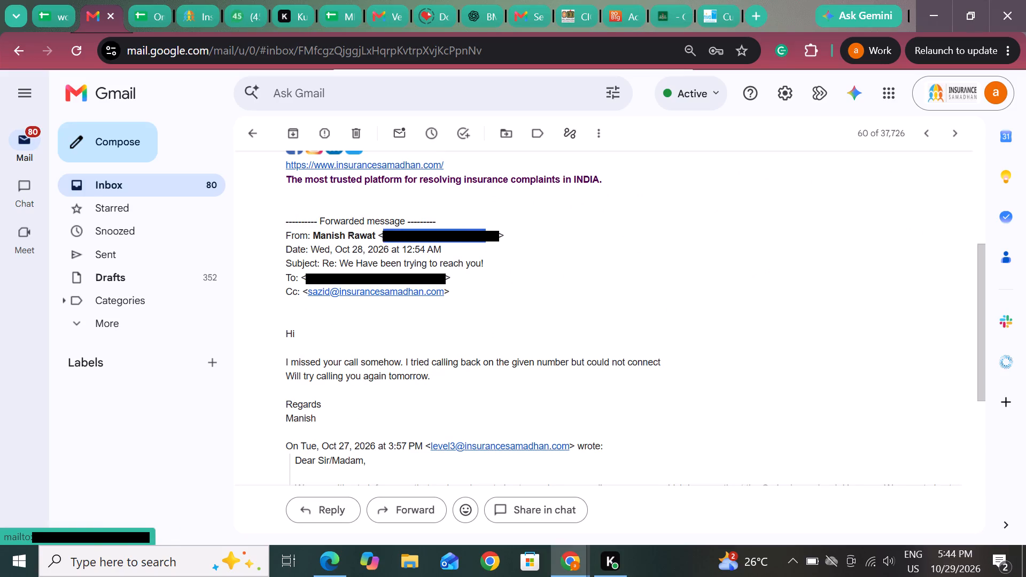
left_click_drag(486, 233, 499, 236)
key("ctrl+c")
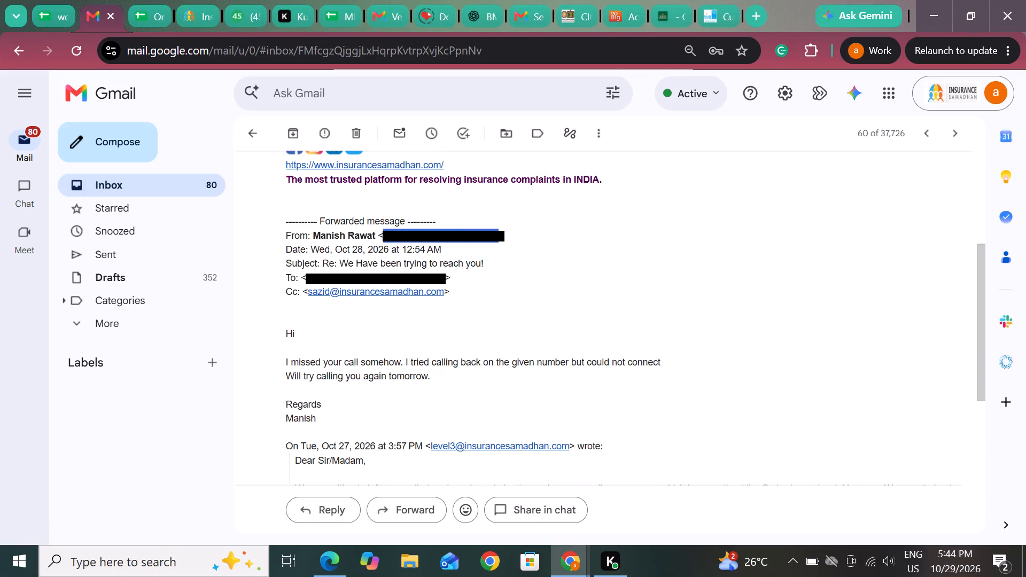
key("ctrl+c")
key("ctrl+c")
key("ctrl+c")
Return from the complaint details to the Form 6a Received Complaints list and search it for the copied email address.
left_click(201, 23)
left_click(43, 152)
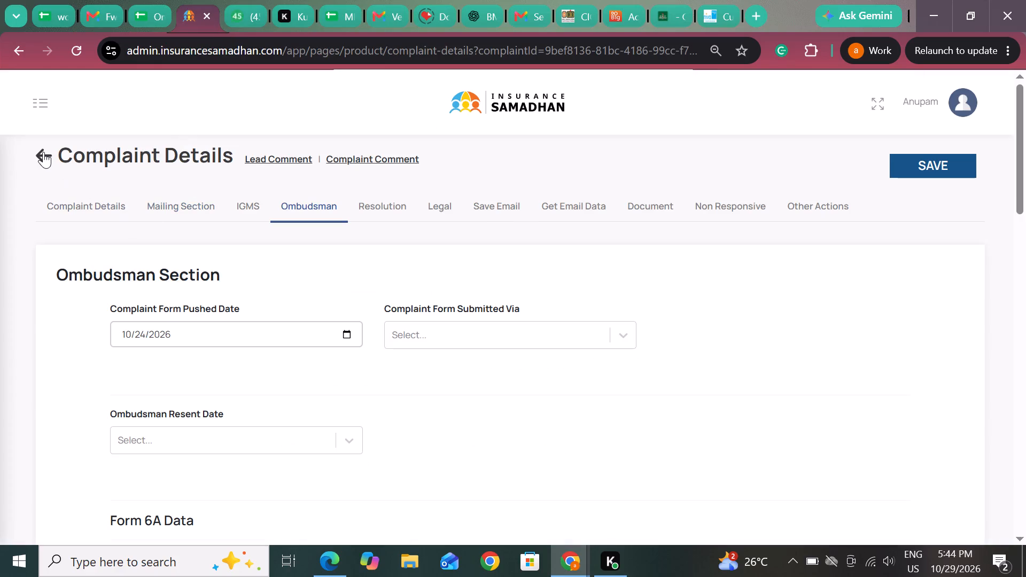
double_click(114, 244)
key("ctrl+v")
left_click(183, 241)
left_click(205, 249)
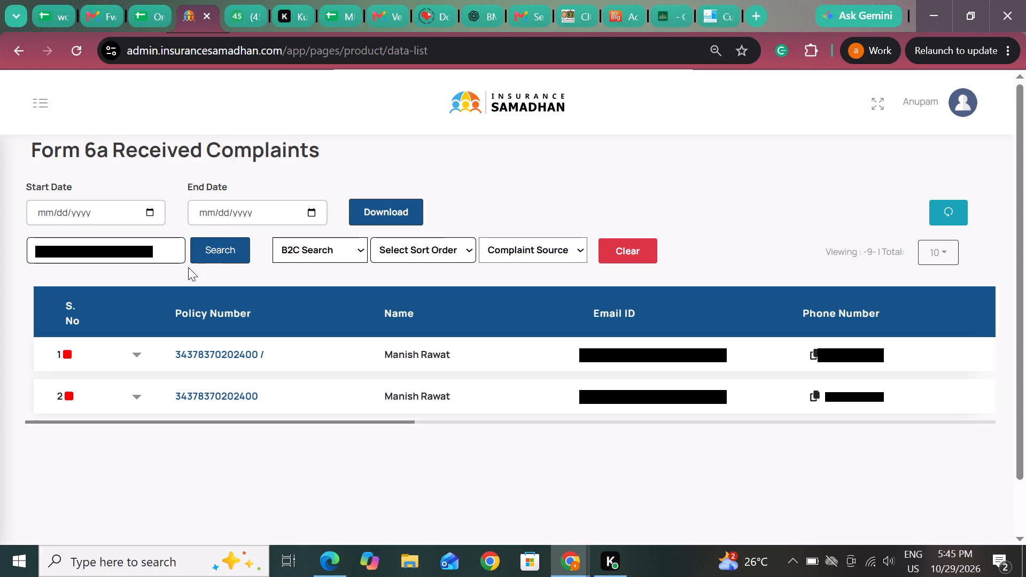
Copy the customer's phone number from the complaint row with status Ombudsman requirement pushed.
scroll(495, 387, "left", 2)
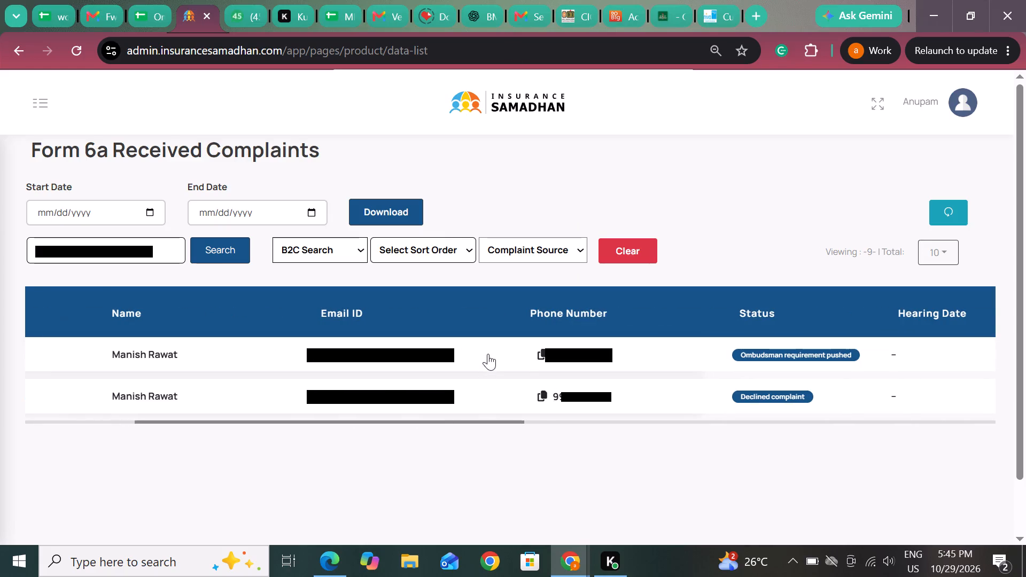
left_click(506, 354)
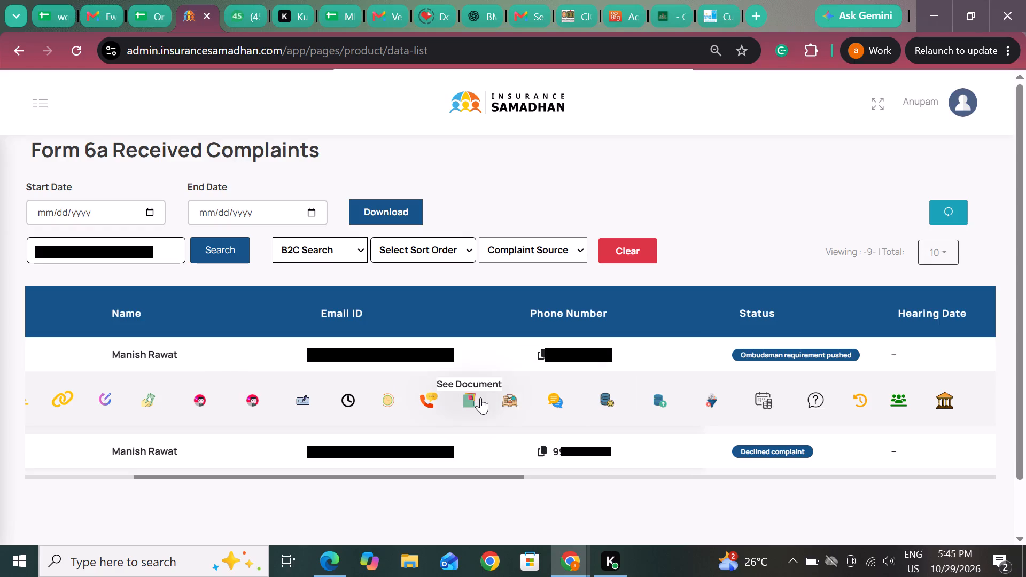
scroll(351, 372, "right", 5)
left_click(145, 346)
scroll(511, 343, "left", 1)
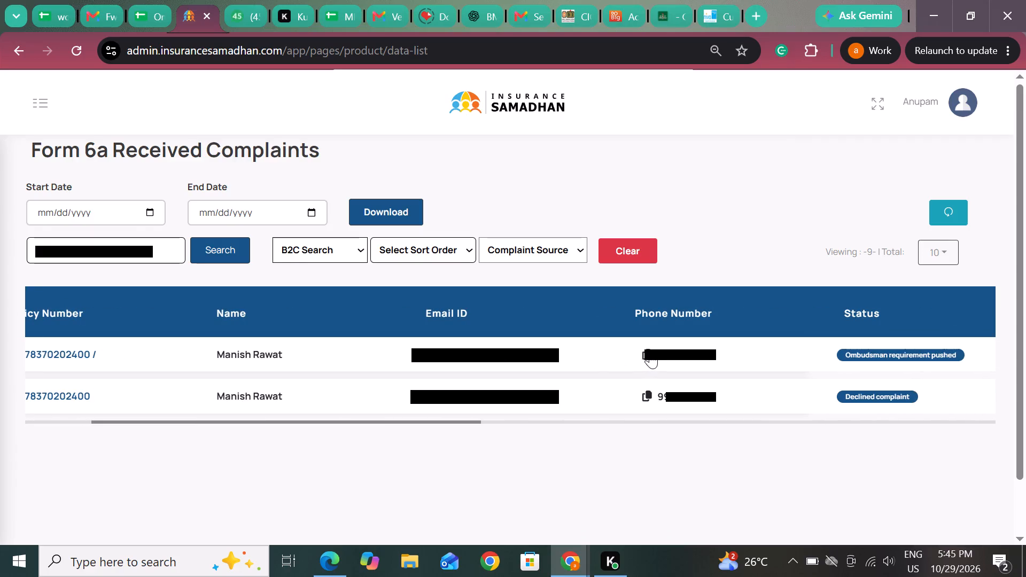
scroll(651, 352, "left", 1)
left_click(651, 352)
left_click(651, 352)
scroll(651, 352, "left", 2)
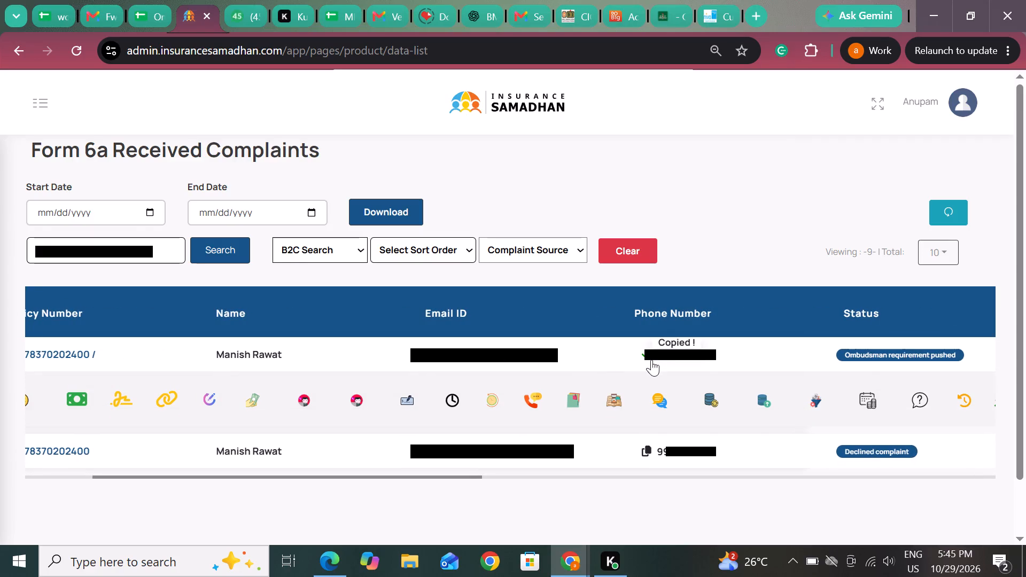
scroll(651, 360, "left", 2)
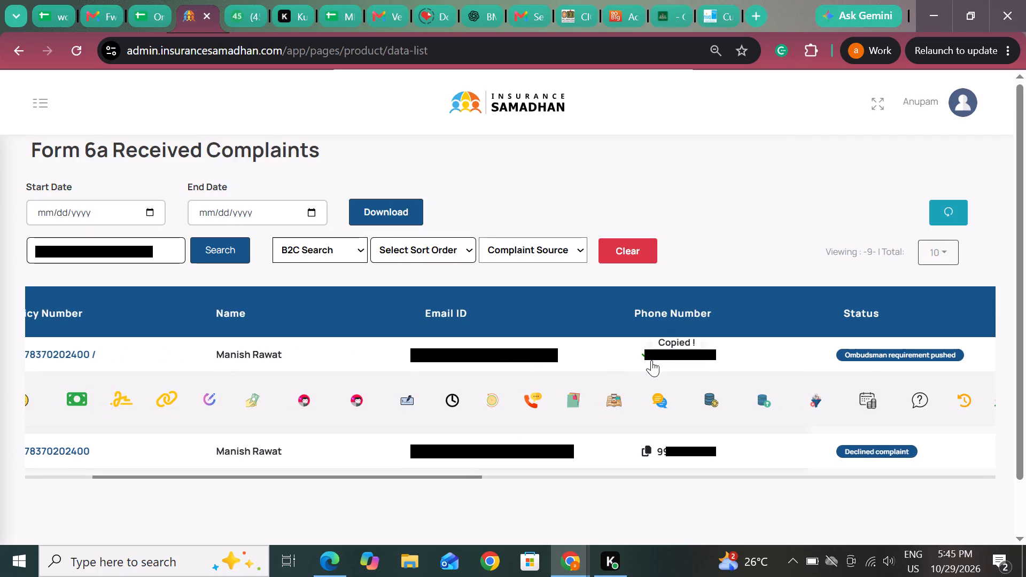
scroll(651, 360, "left", 2)
left_click(643, 357)
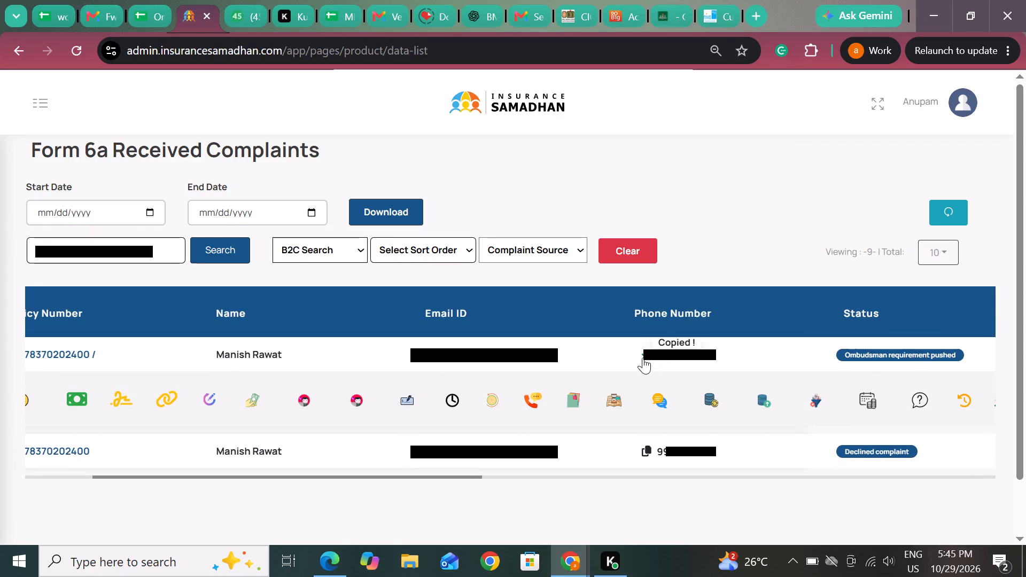
Switch to the Smartflo cloud phone and call the copied customer number from its dialer.
left_click(620, 18)
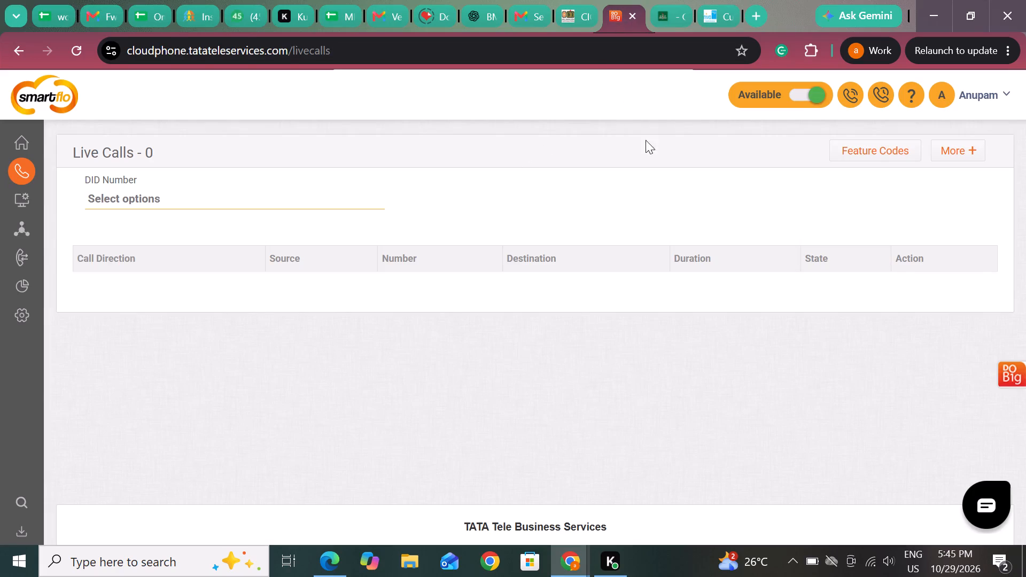
left_click(848, 99)
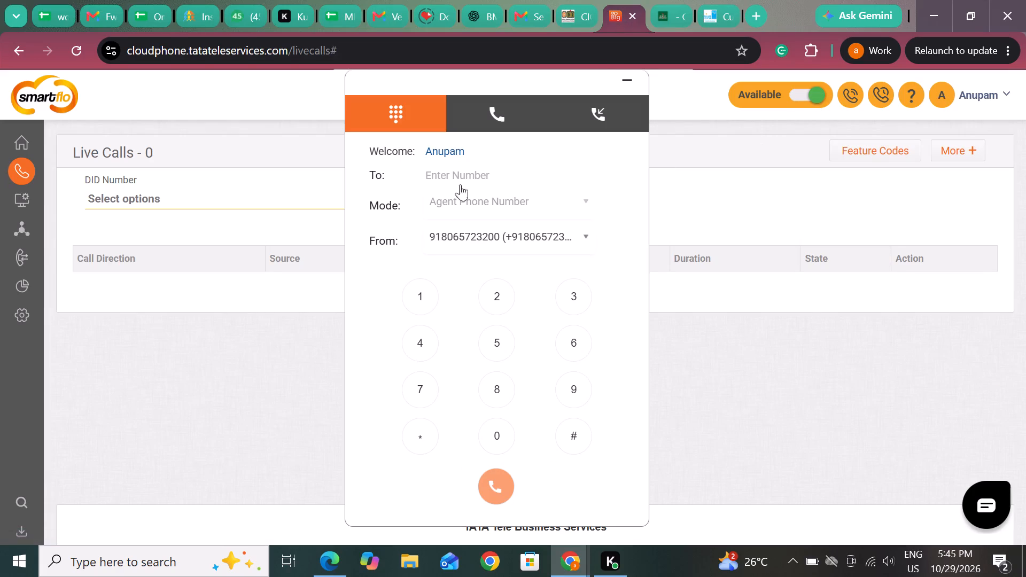
left_click(458, 177, "ctrl")
key("ctrl+v")
left_click(499, 496)
scroll(260, 61, "up", 4)
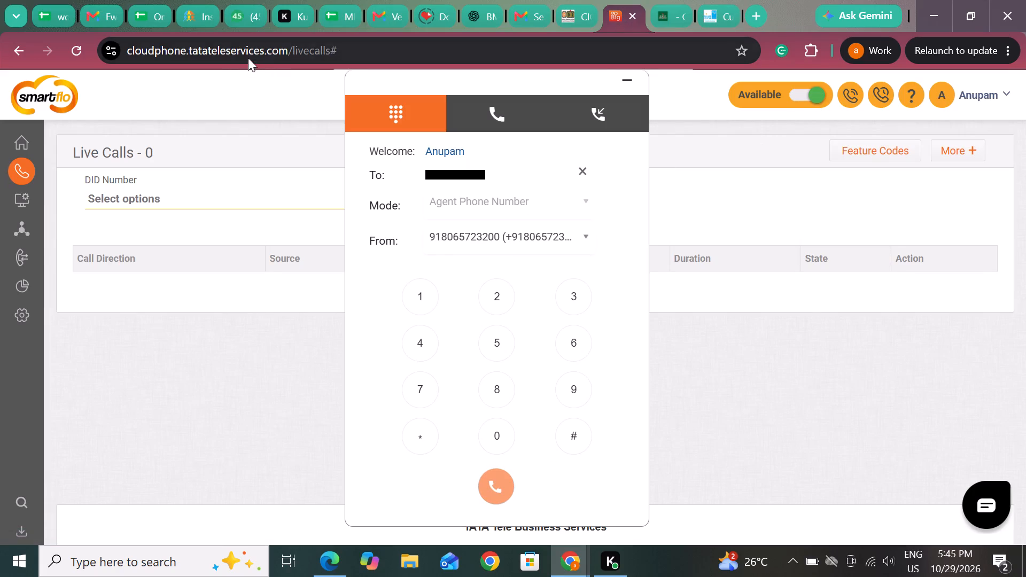
Return to the customer's expanded complaint row in the Form 6a Received Complaints list.
left_click(180, 6)
scroll(218, 388, "up", 1)
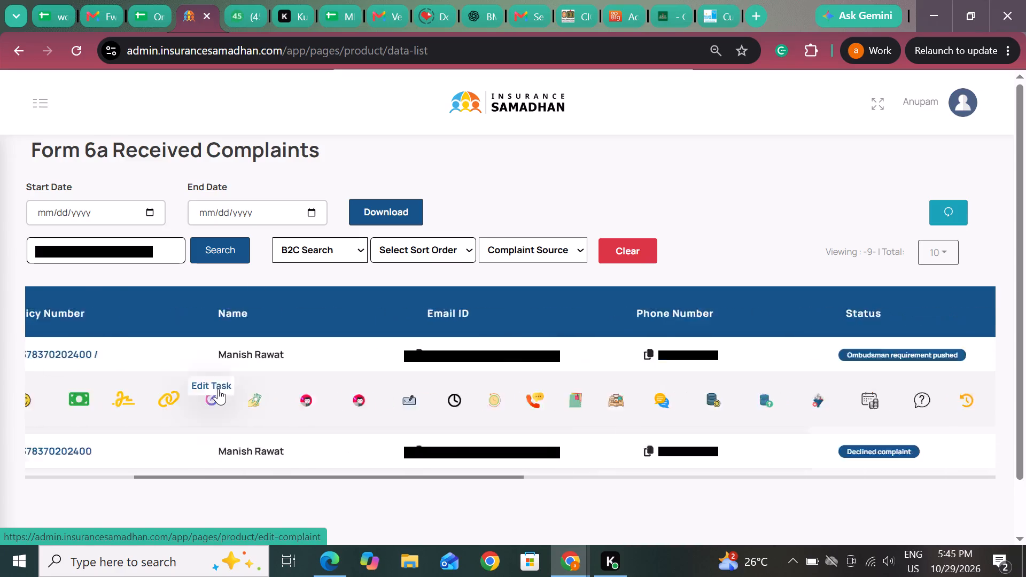
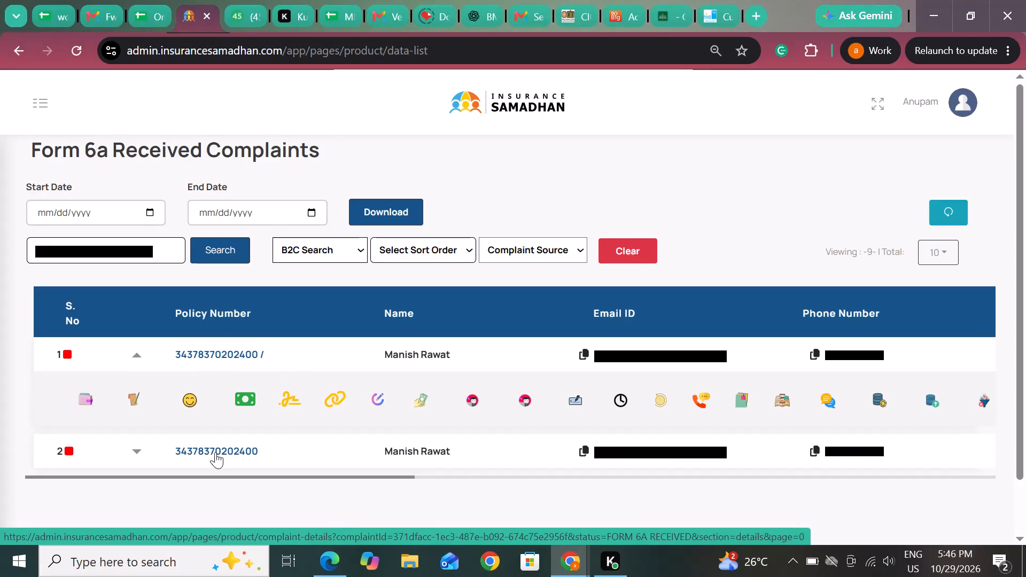
Check the communication list for the customer's complaint with status Ombudsman requirement pushed.
scroll(472, 446, "left", 3)
left_click(481, 395)
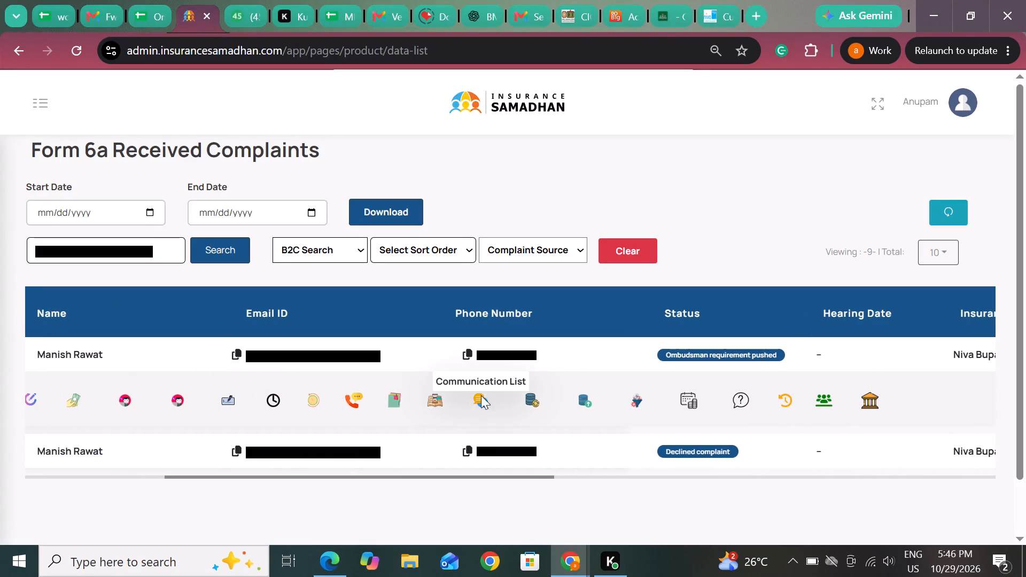
left_click(380, 115)
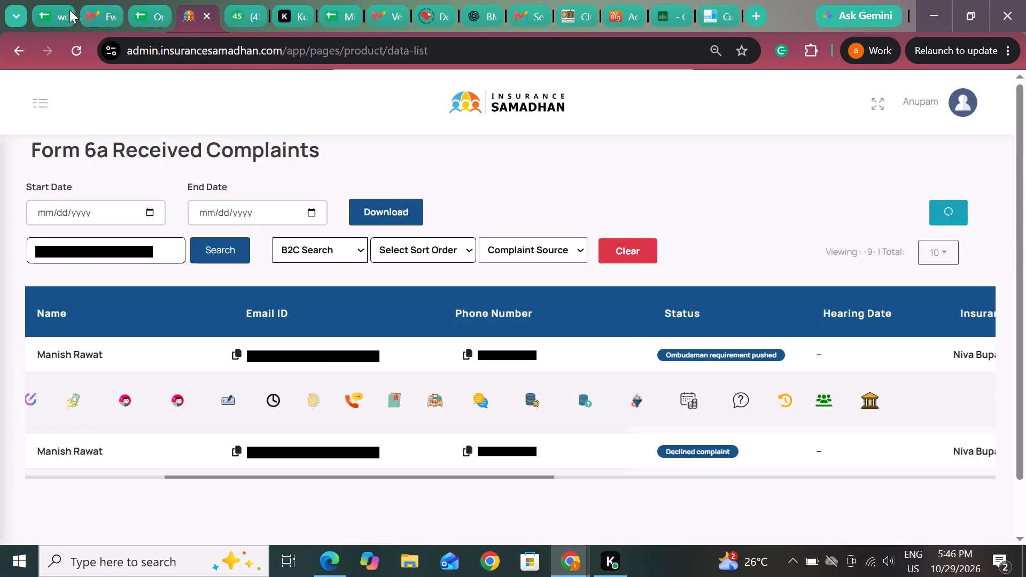
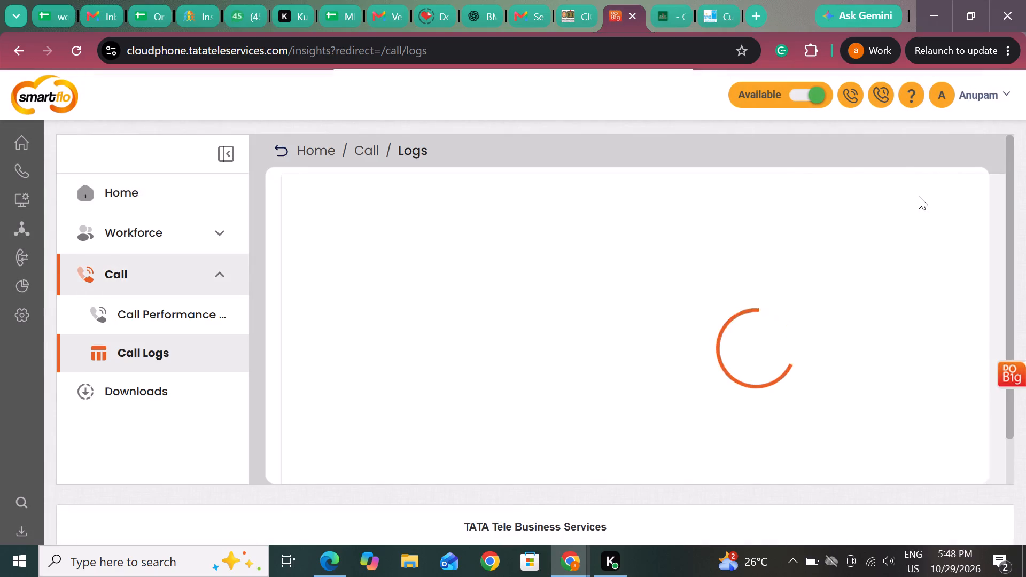
Open the Call Detail Records, limit the date range to 29-10-2026, and review that day's Click to Call records.
left_click(877, 181)
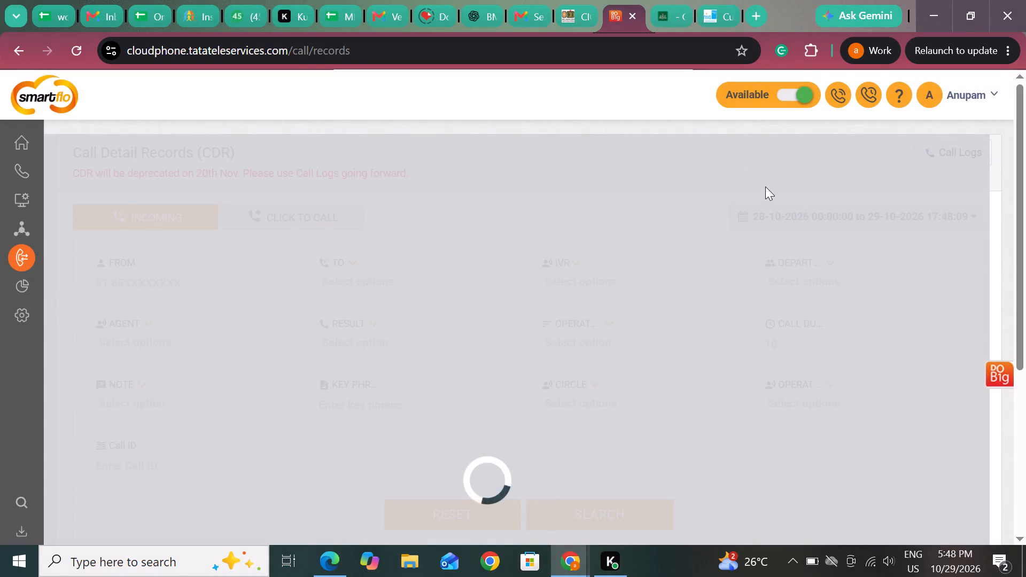
left_click(750, 216)
left_click(530, 251)
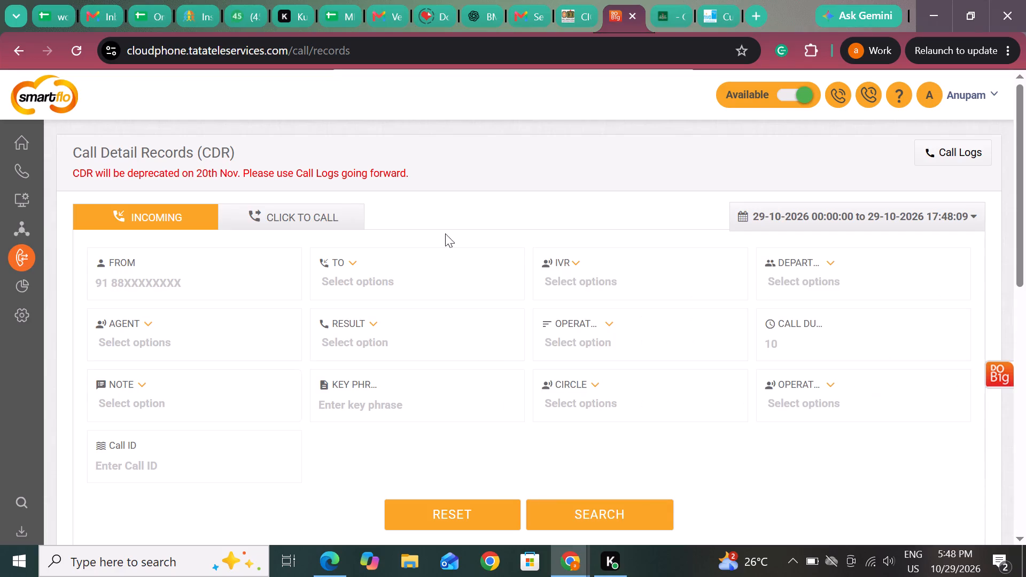
left_click(340, 215)
scroll(283, 206, "down", 7)
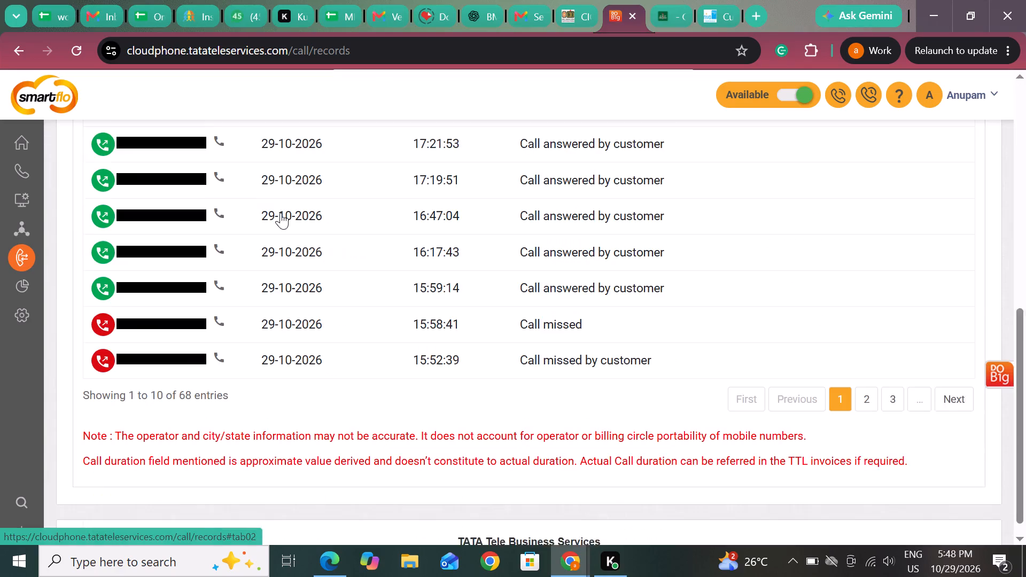
scroll(281, 213, "up", 7)
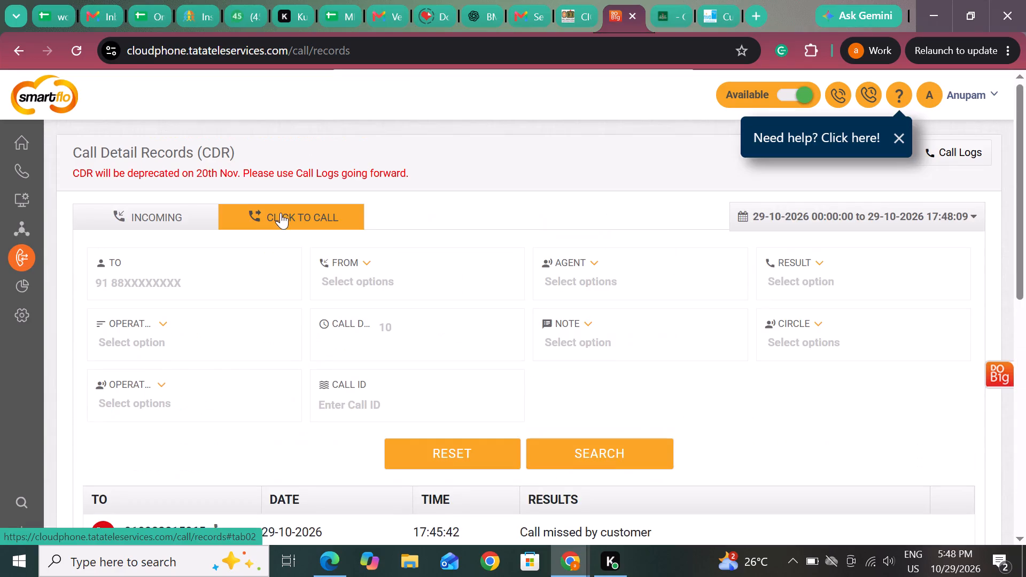
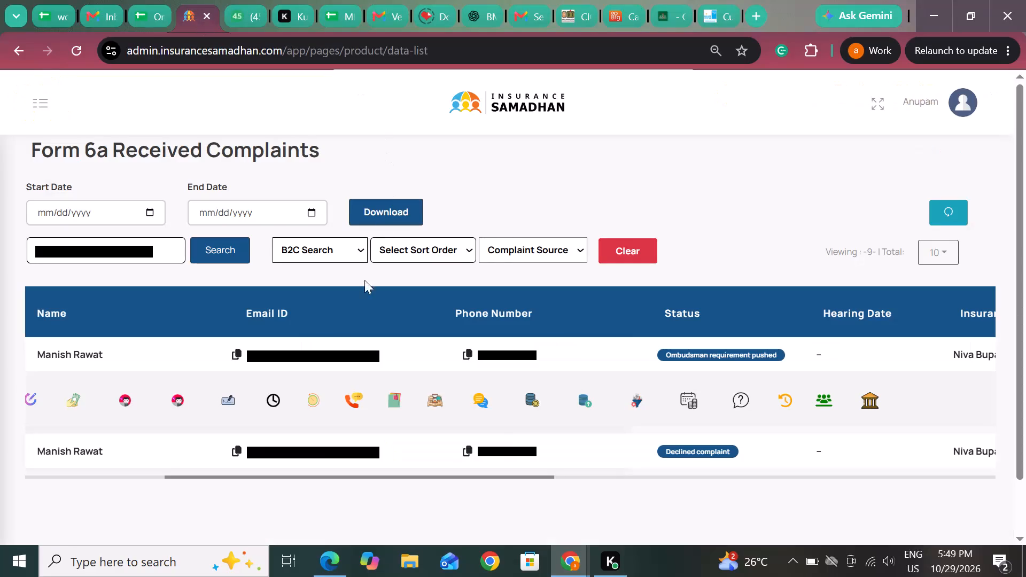
Collapse the expanded action row of the customer's complaint with status Ombudsman requirement pushed.
scroll(278, 364, "right", 4)
left_click(156, 351)
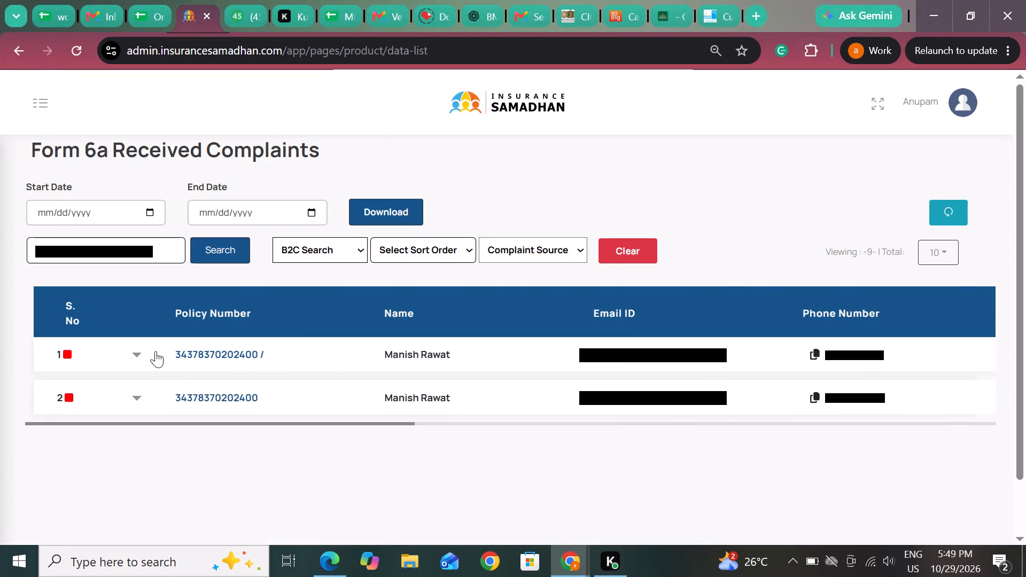
Examine the contact, status, hearing date and insurance company columns of the customer's two complaint rows.
scroll(324, 358, "left", 2)
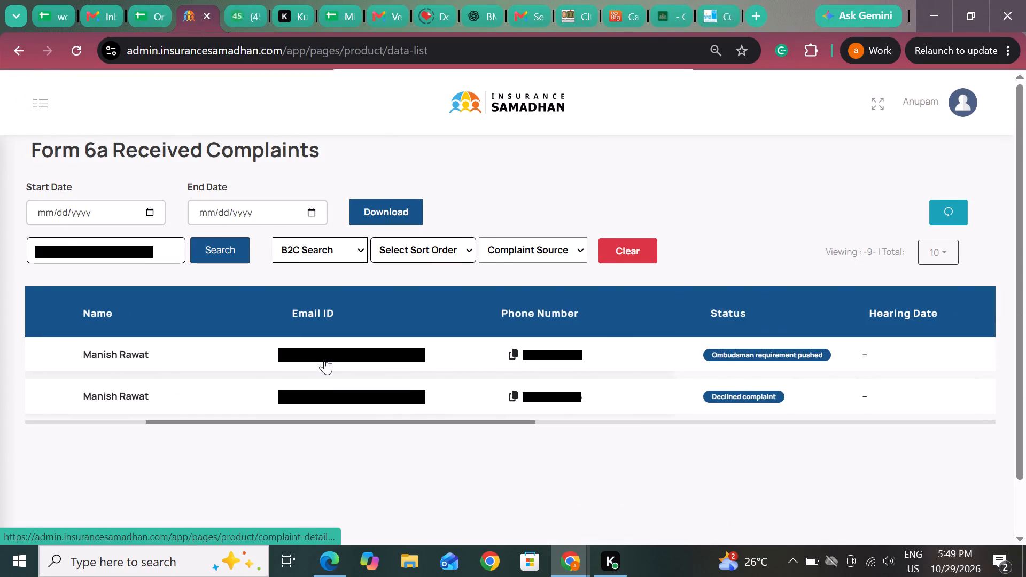
scroll(324, 358, "left", 2)
scroll(430, 367, "left", 2)
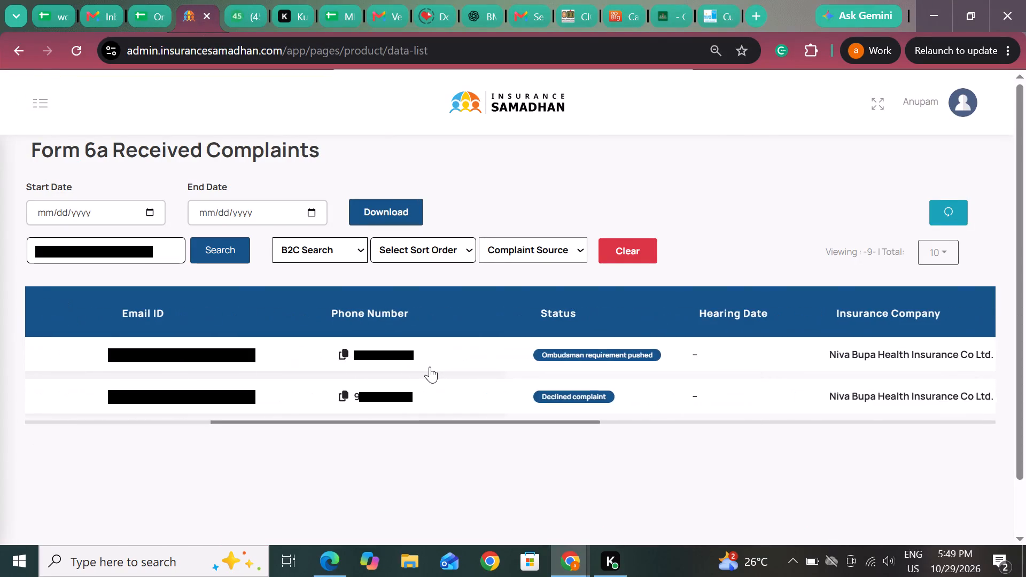
scroll(430, 367, "left", 3)
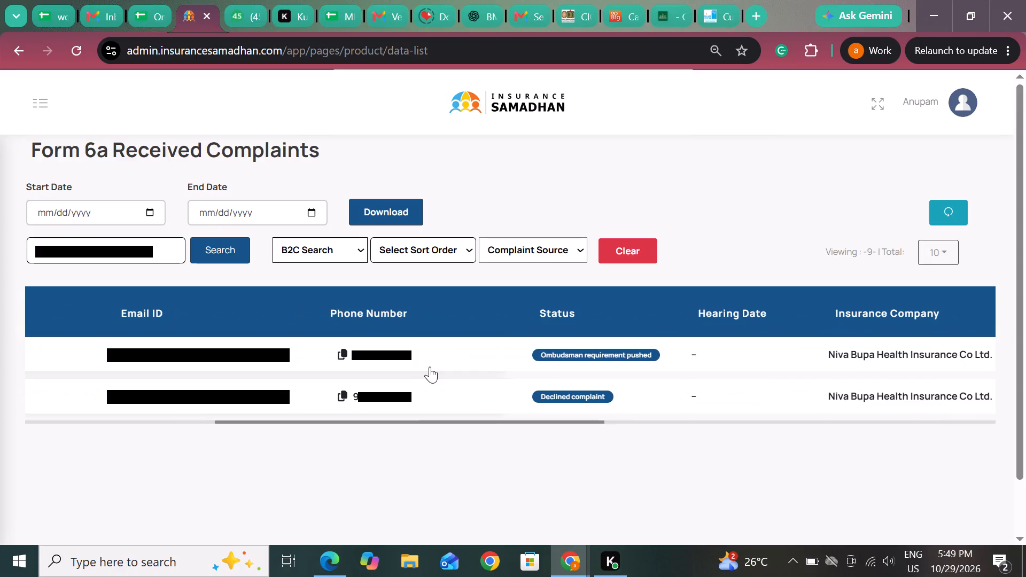
scroll(430, 367, "left", 3)
scroll(445, 370, "right", 3)
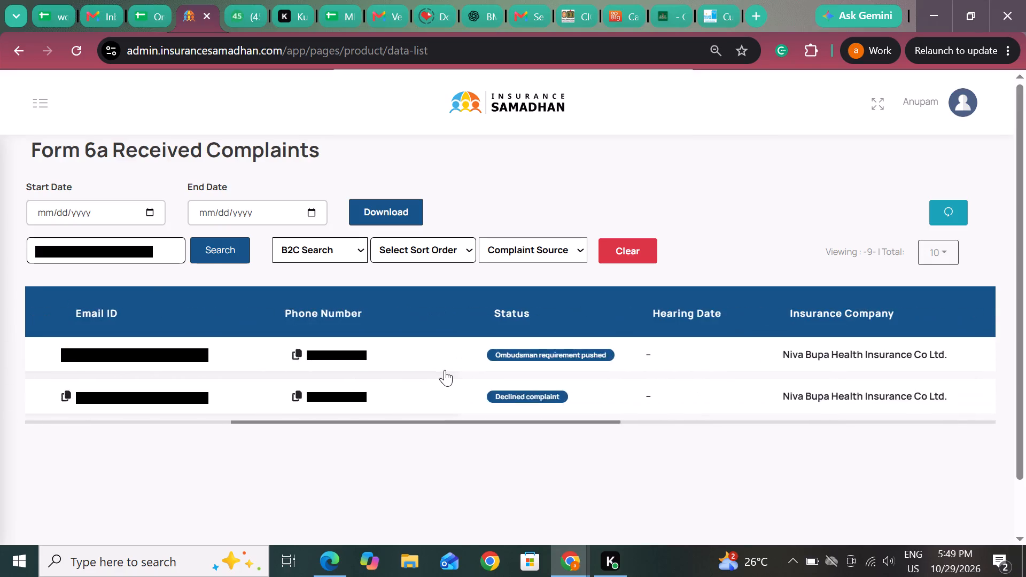
scroll(445, 370, "left", 3)
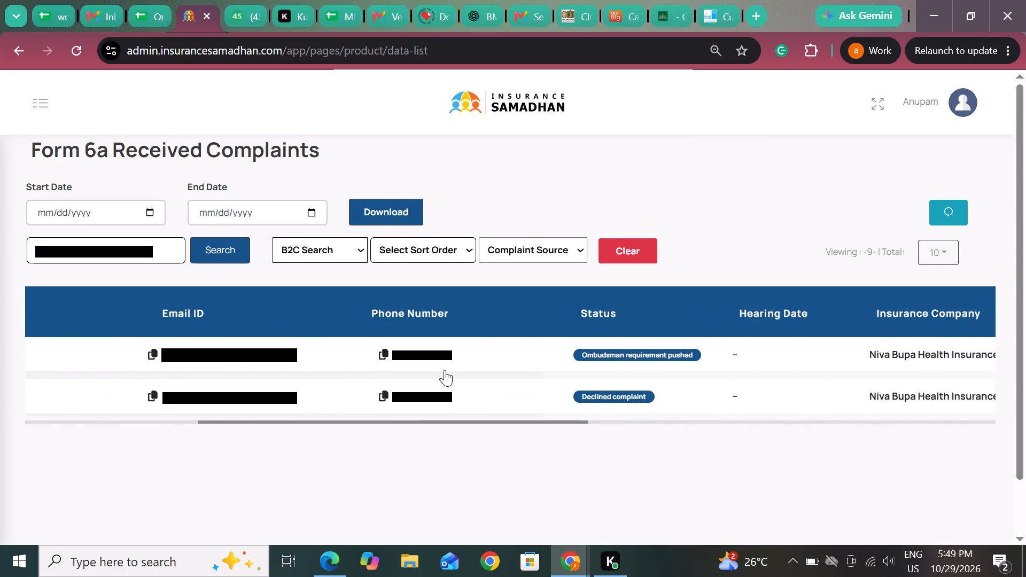
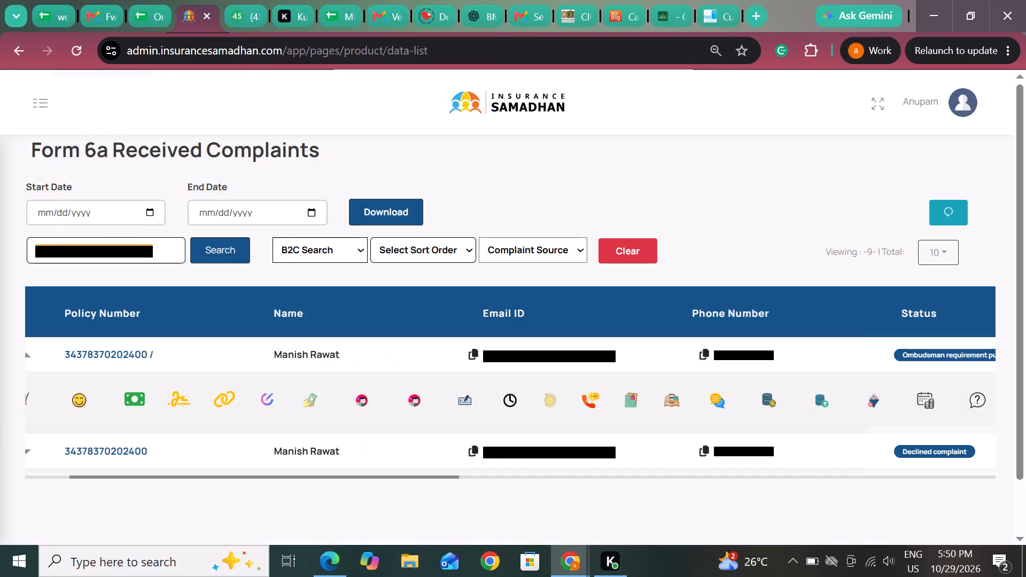
key("ctrl+v")
left_click(215, 248)
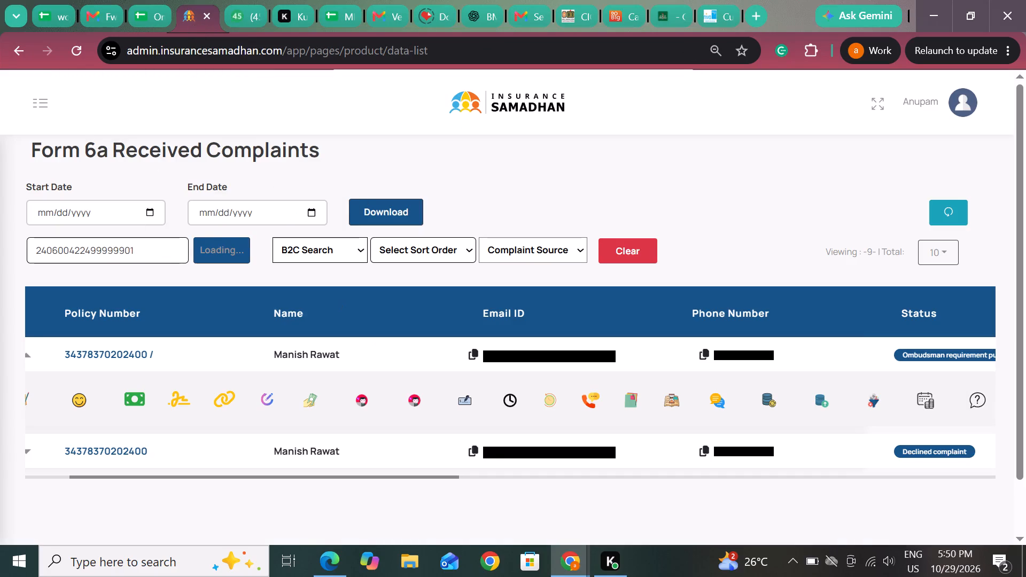
scroll(374, 340, "left", 3)
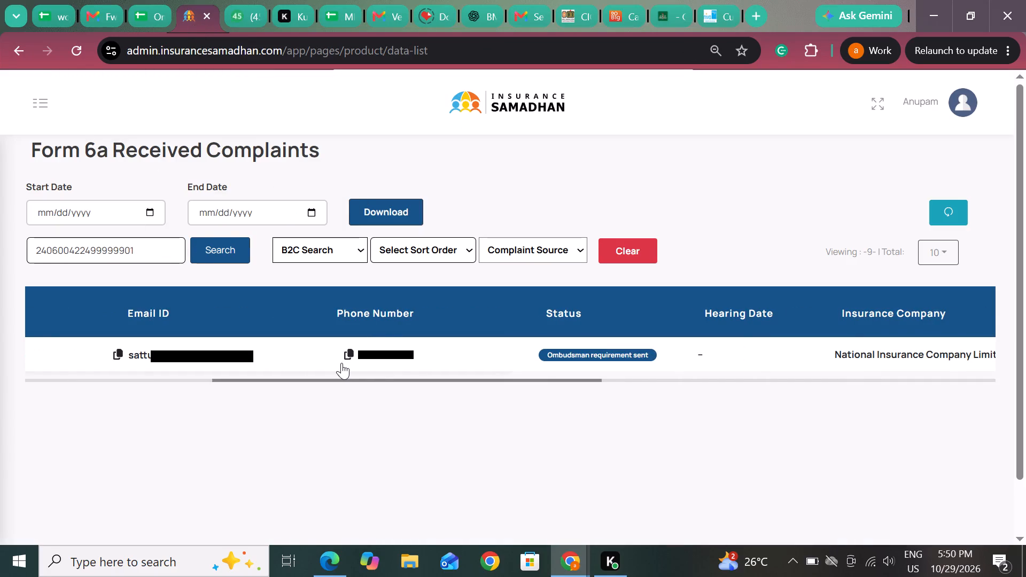
scroll(341, 363, "left", 1)
Recheck the customer's message in the forwarded email and copy the phone number from the matching complaint row, expanding that row.
left_click(88, 14)
scroll(382, 307, "down", 6)
scroll(334, 328, "down", 7)
scroll(327, 346, "up", 7)
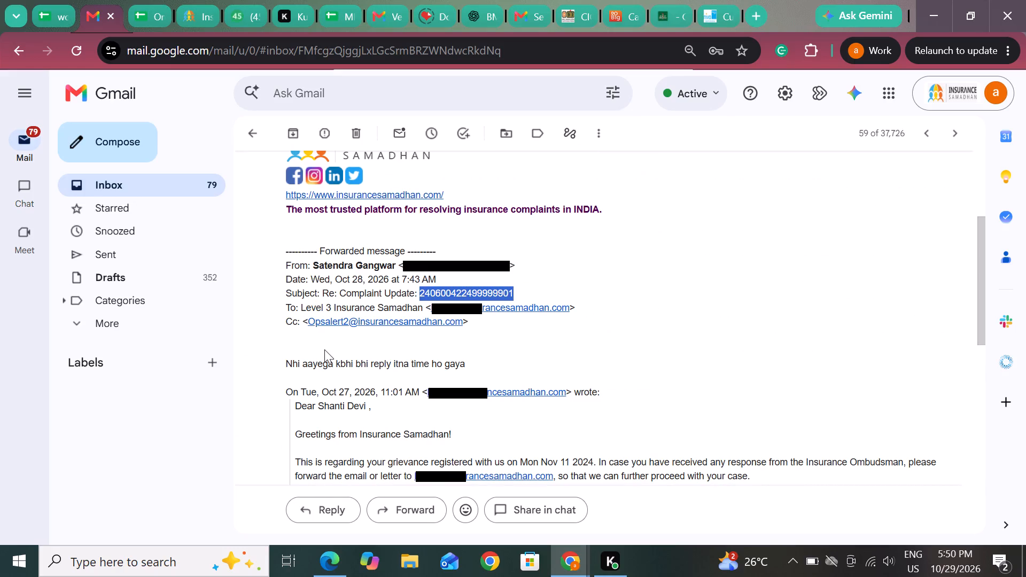
left_click(187, 25)
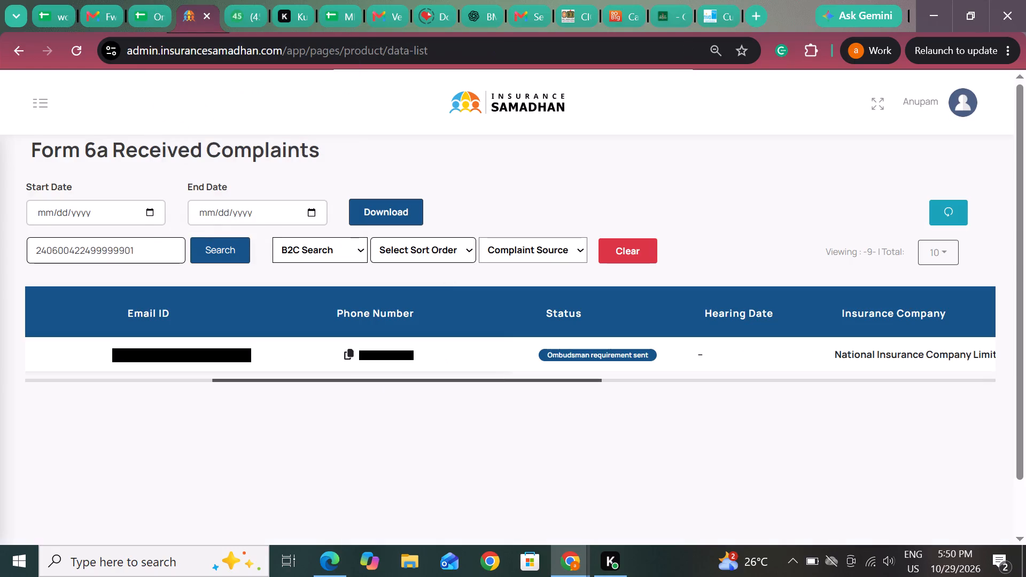
left_click(349, 360)
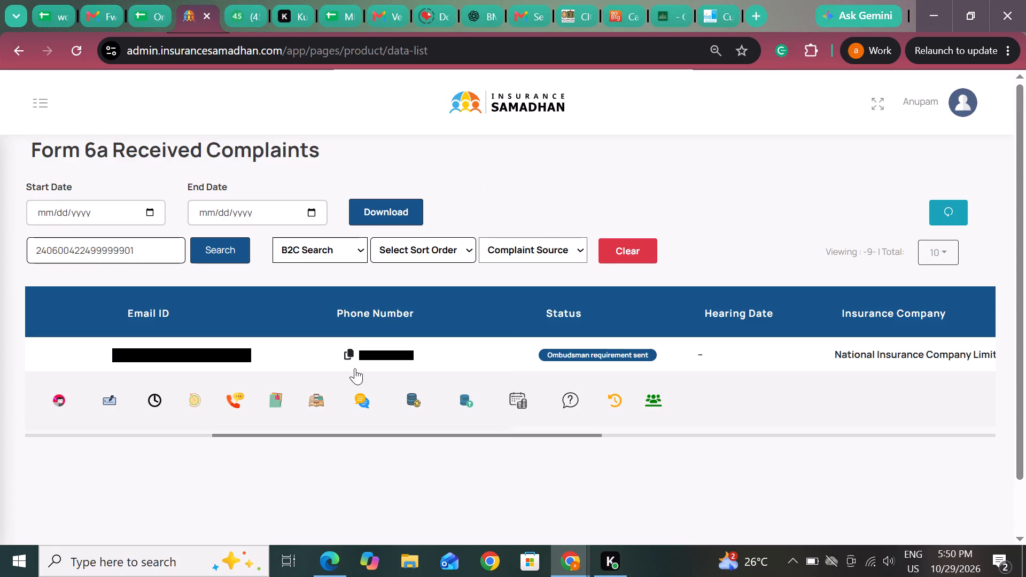
left_click(350, 352)
Switch to the Smartflo cloud phone with the copied customer number.
left_click(623, 22)
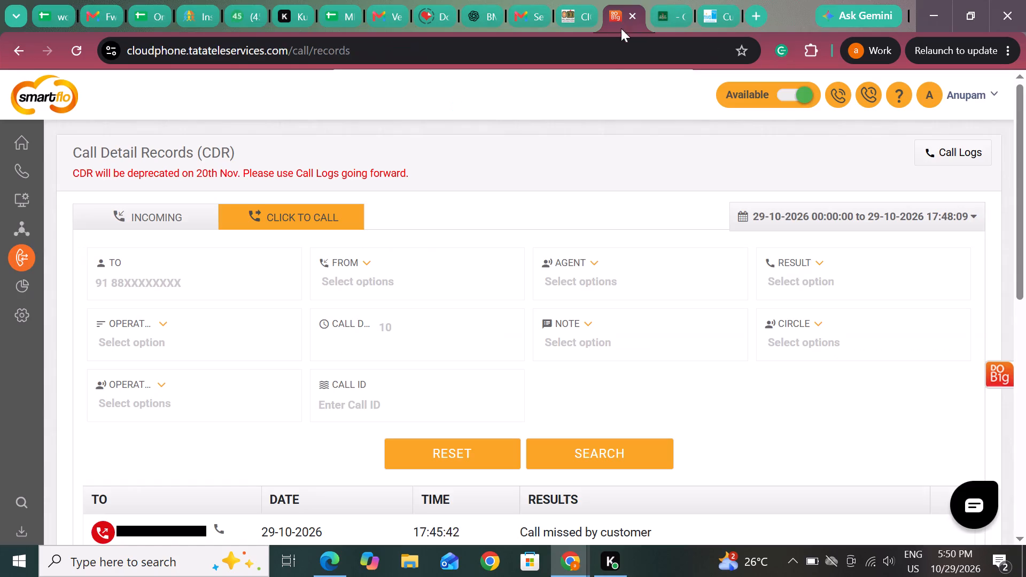
Call the customer back from the Smartflo dialer using the copied phone number.
left_click(846, 91)
left_click(428, 177, "ctrl")
key("ctrl+v")
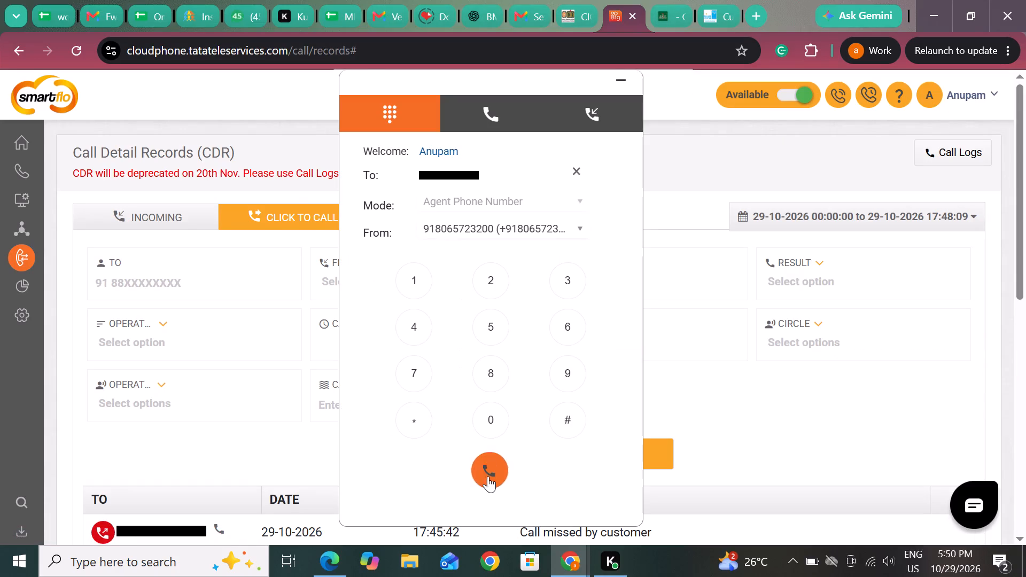
left_click(488, 481)
left_click(193, 25)
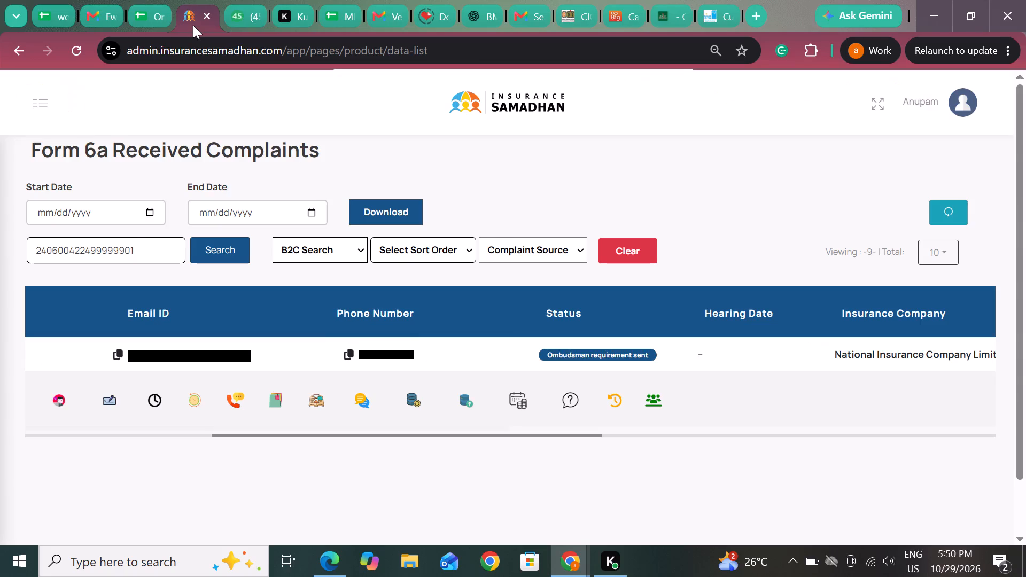
scroll(450, 311, "right", 3)
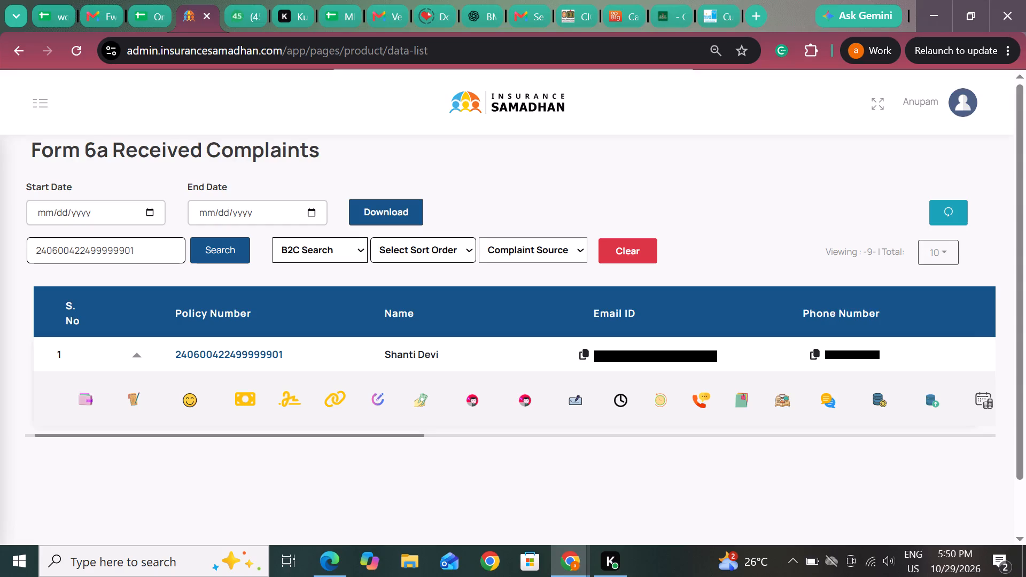
scroll(391, 367, "left", 2)
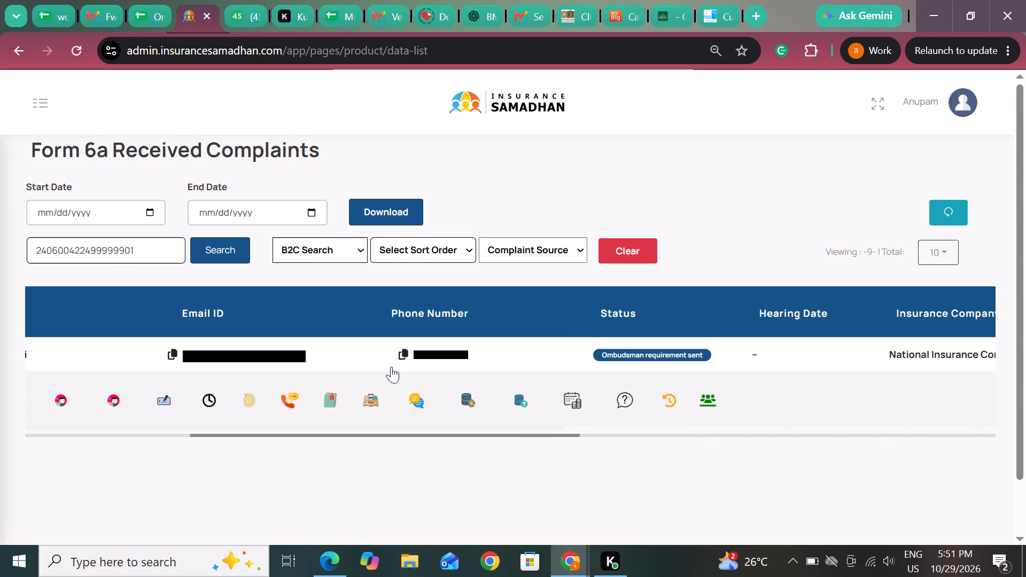
scroll(391, 367, "left", 1)
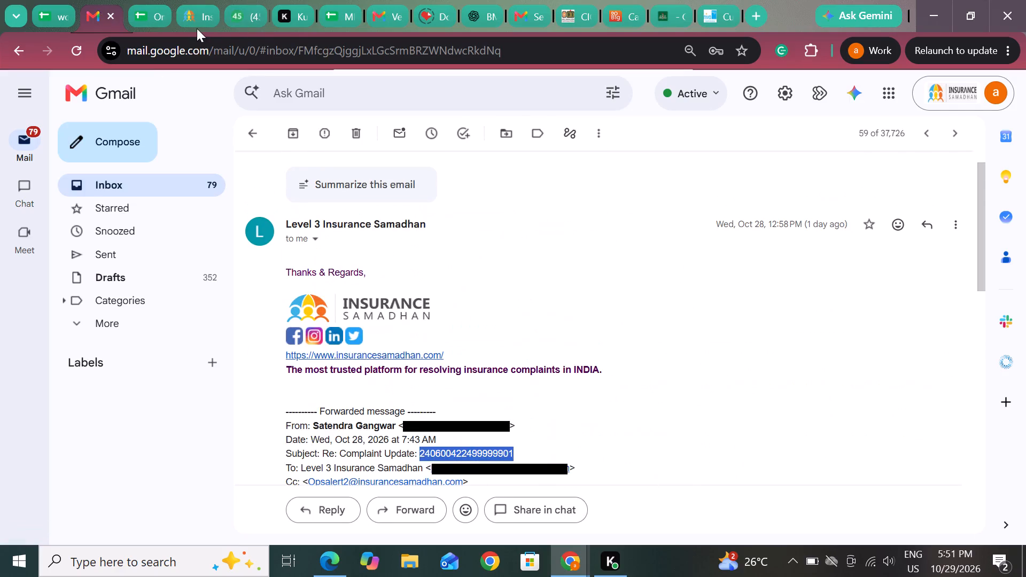
Open the customer's complaint details from the complaints list and review the Ombudsman section, including the requirement dates.
left_click(196, 28)
scroll(126, 360, "right", 10)
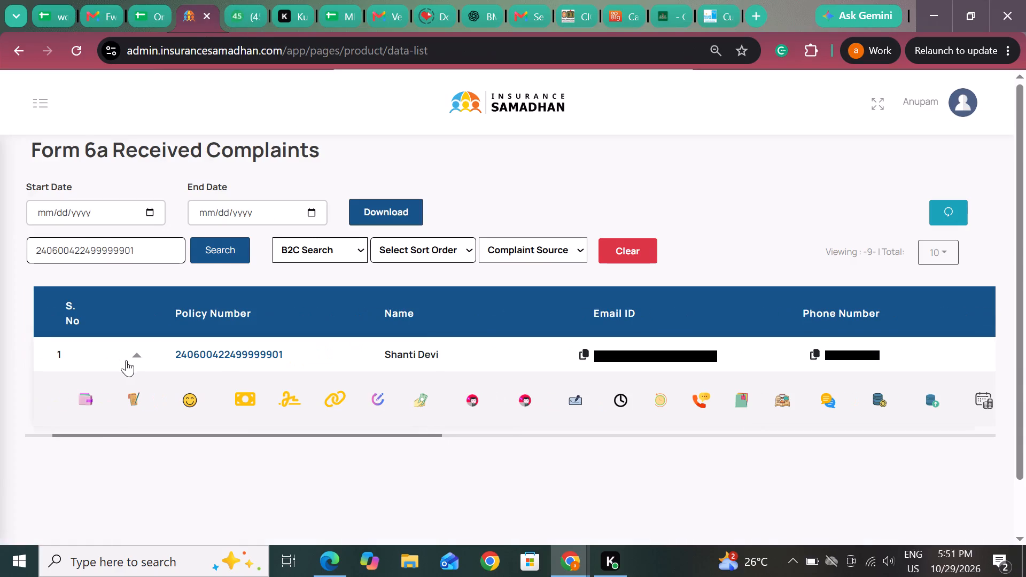
left_click(243, 360)
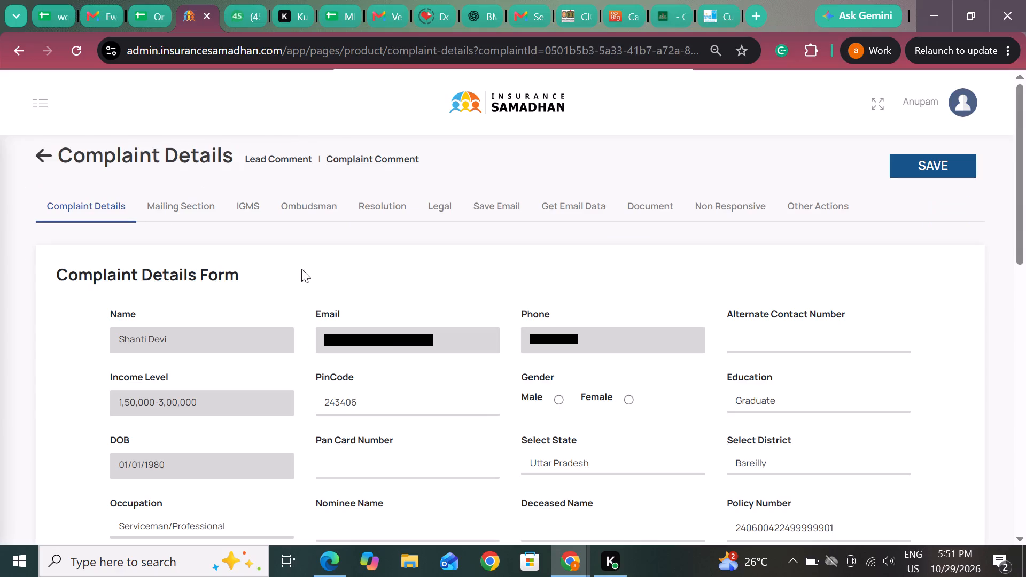
left_click(318, 208)
scroll(316, 222, "down", 9)
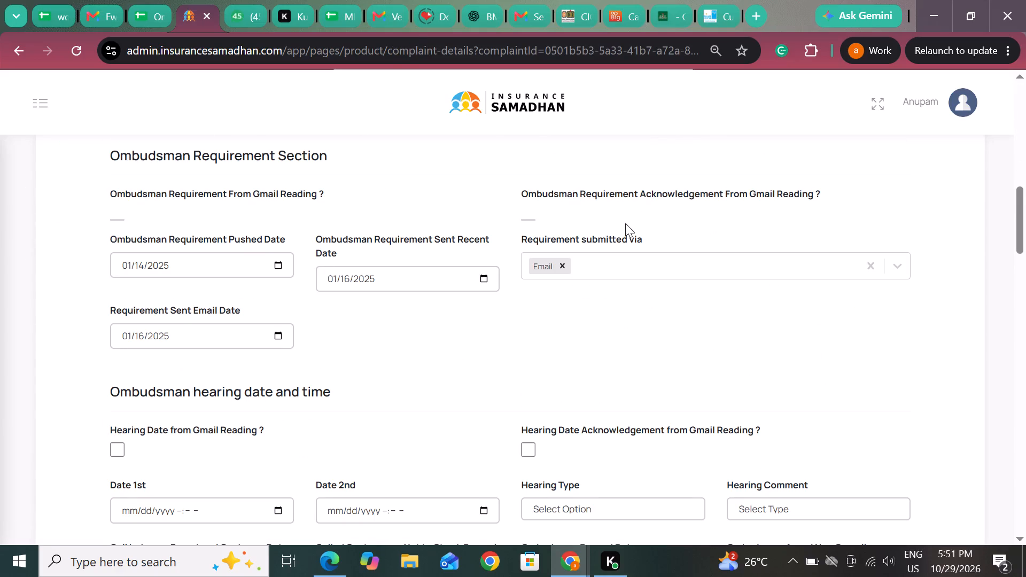
In the complaint's other actions, set the reminder mail type to Single and open the Form 6A Reminder Mail draft.
scroll(647, 268, "up", 13)
left_click(859, 188)
left_click(824, 210)
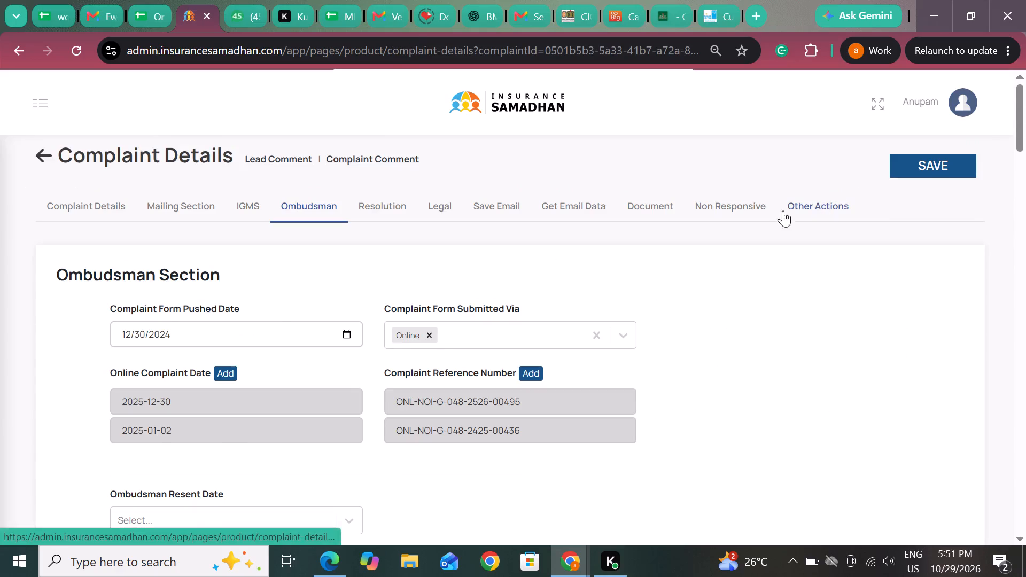
scroll(275, 255, "down", 5)
left_click(95, 329)
left_click(78, 373)
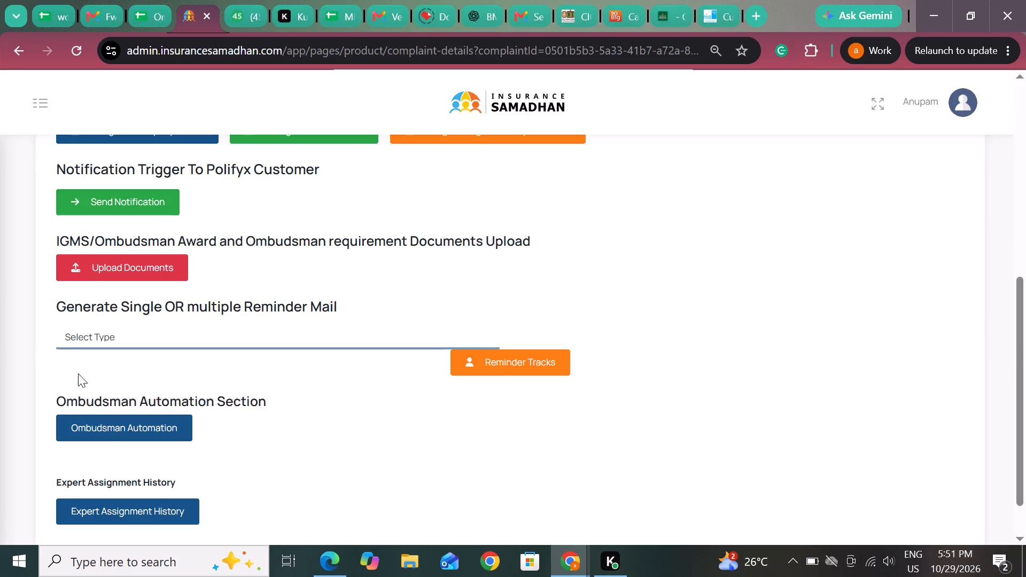
scroll(574, 334, "down", 2)
left_click(563, 378)
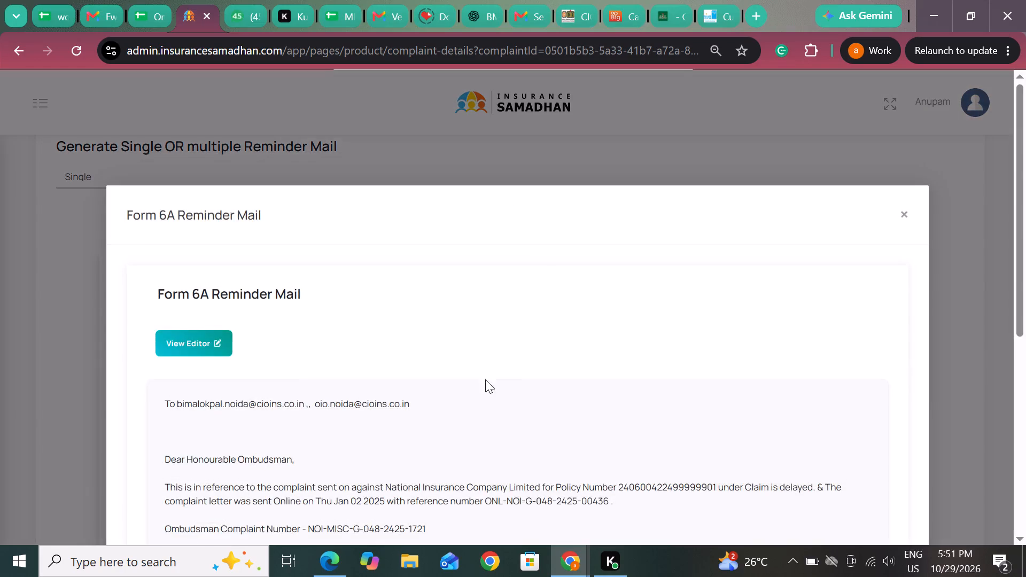
Review the Form 6A Reminder Mail draft and send it to the Noida ombudsman office.
scroll(465, 366, "down", 6)
scroll(432, 417, "up", 4)
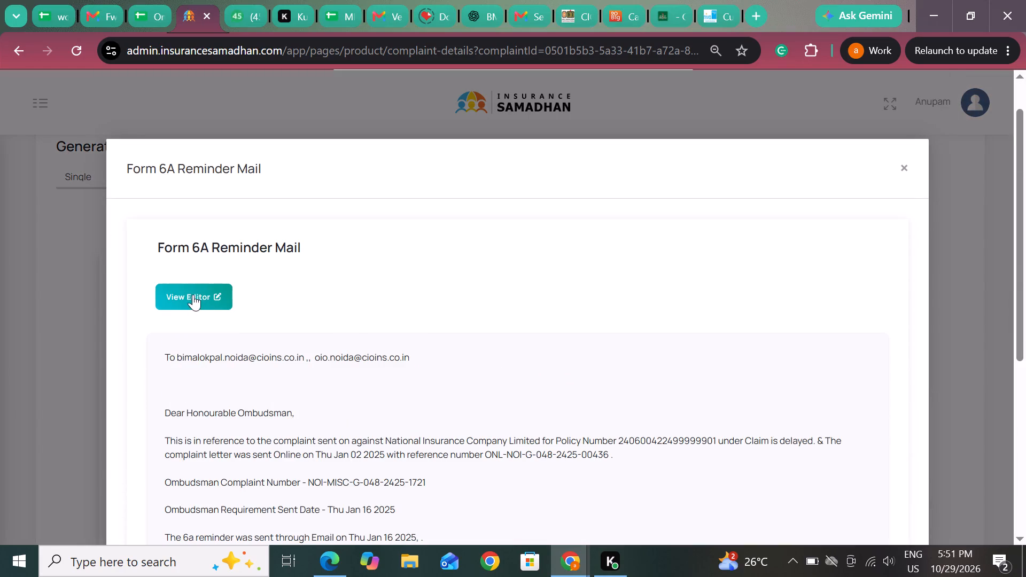
scroll(414, 379, "down", 6)
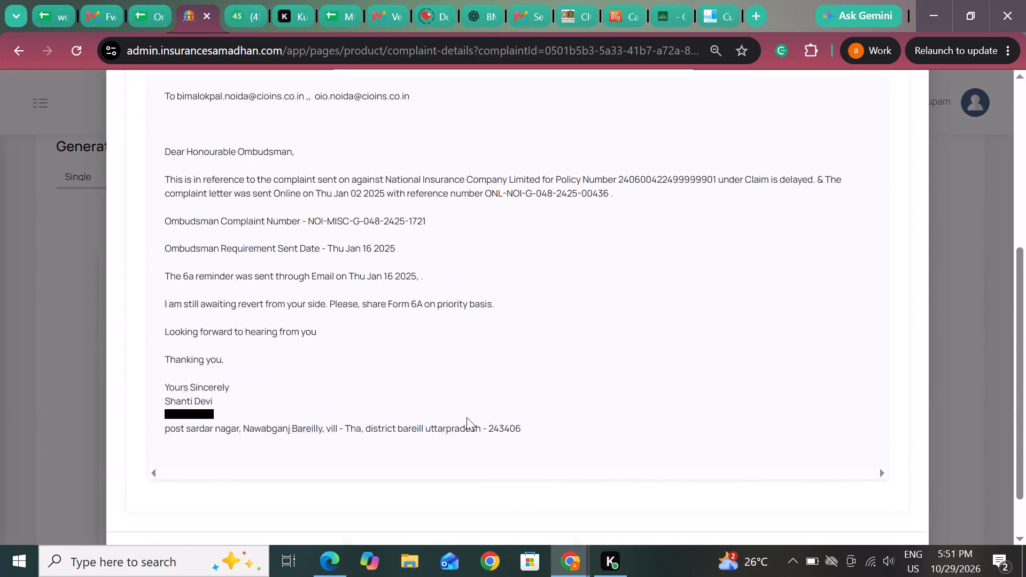
left_click(570, 512)
left_click(587, 153)
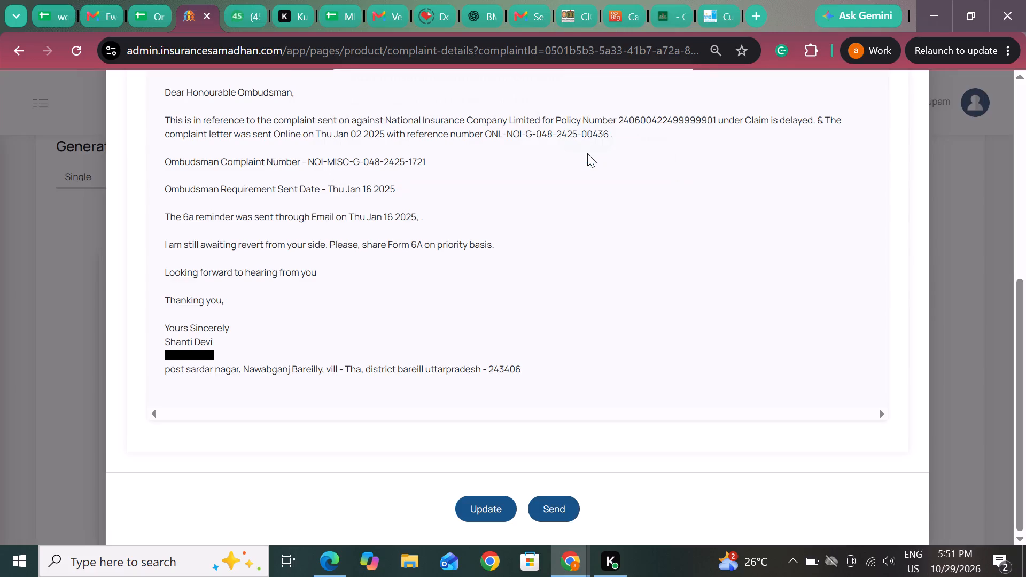
Open the complaint's communication log, go through its entries, and start adding a new comment.
scroll(425, 266, "up", 13)
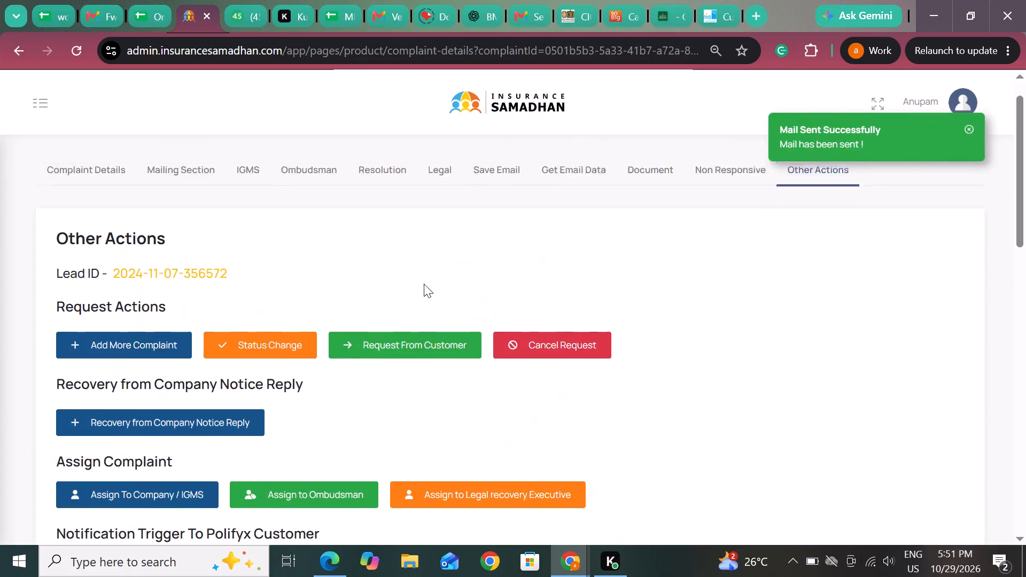
left_click(370, 153)
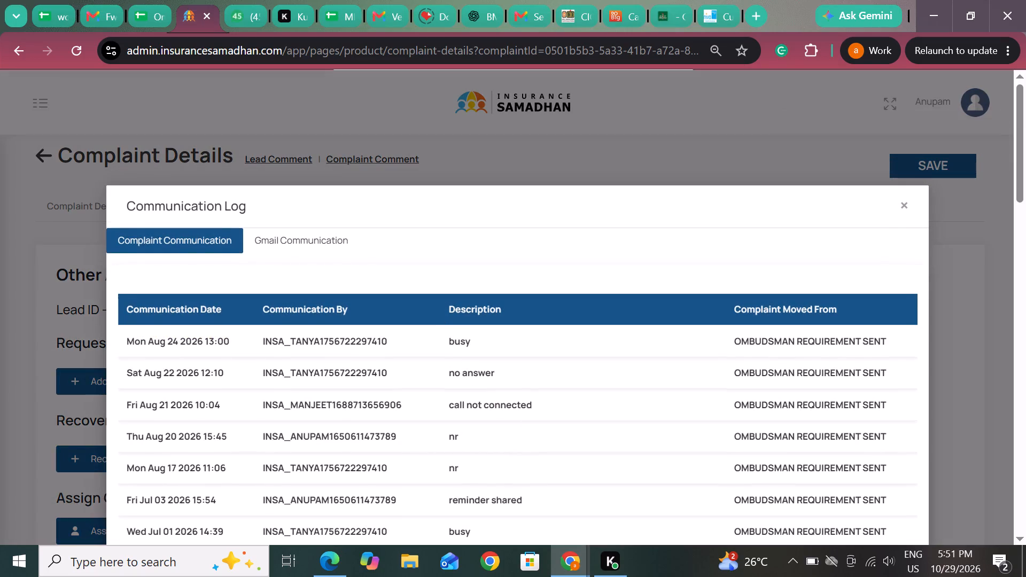
scroll(486, 404, "down", 15)
scroll(573, 495, "down", 8)
left_click(582, 517)
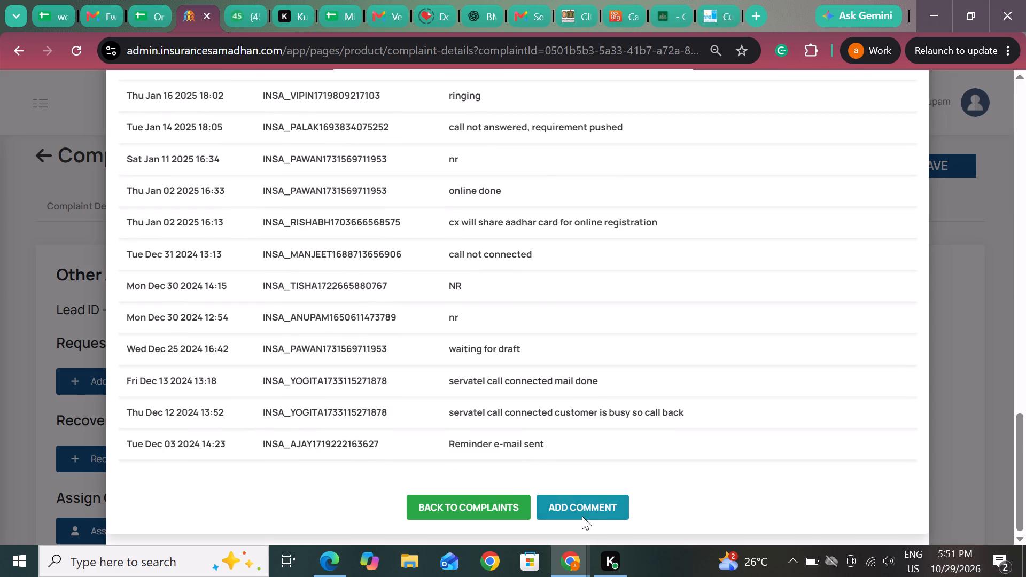
left_click(423, 418)
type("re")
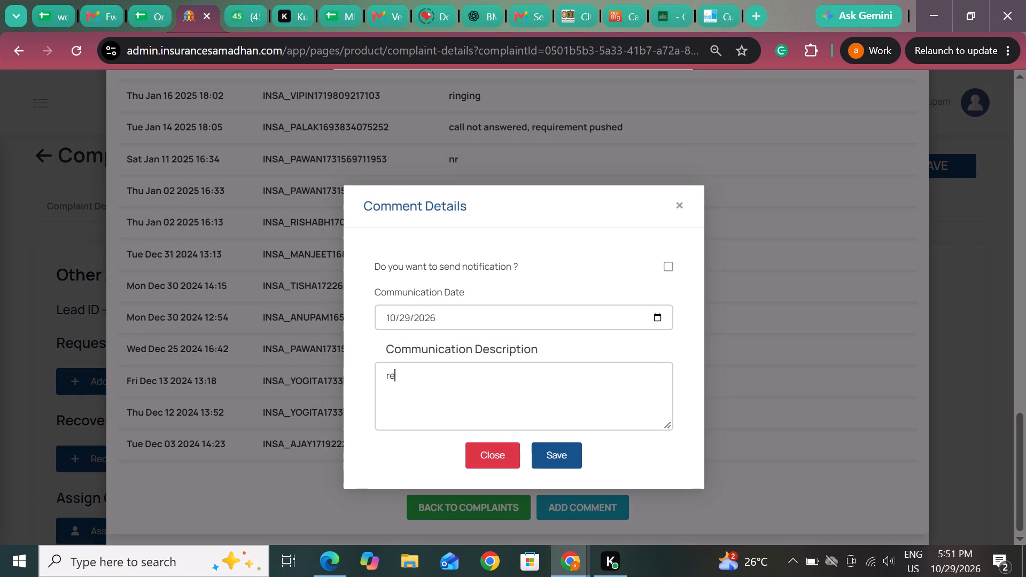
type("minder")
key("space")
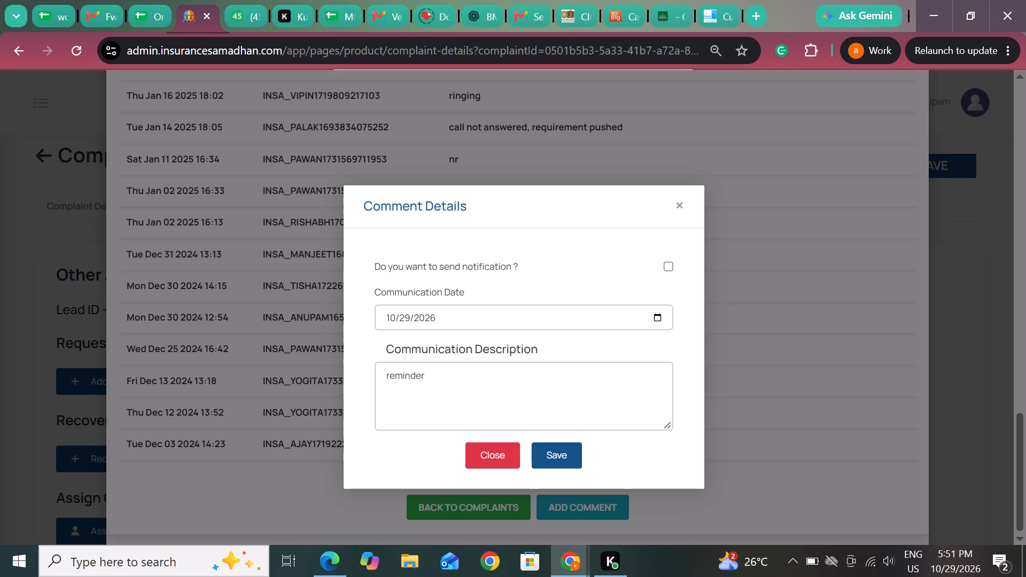
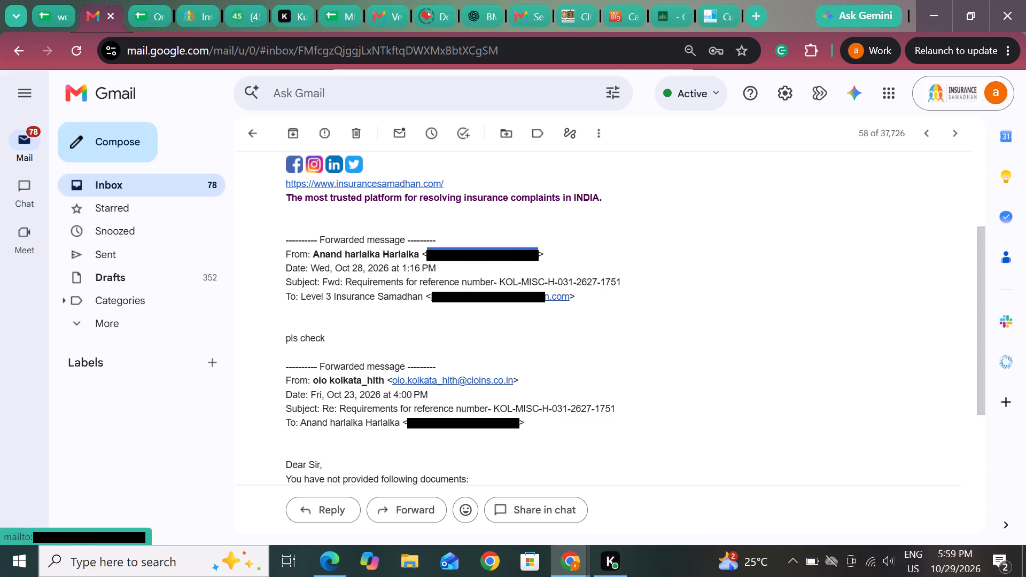
Copy the customer's e-mail address from the forwarded requirements message in Gmail and search for it in Insurance Samadhan's Form 6a Received Complaints.
left_click_drag(534, 251, 535, 251)
key("ctrl+c")
key("ctrl+c")
key("ctrl+c")
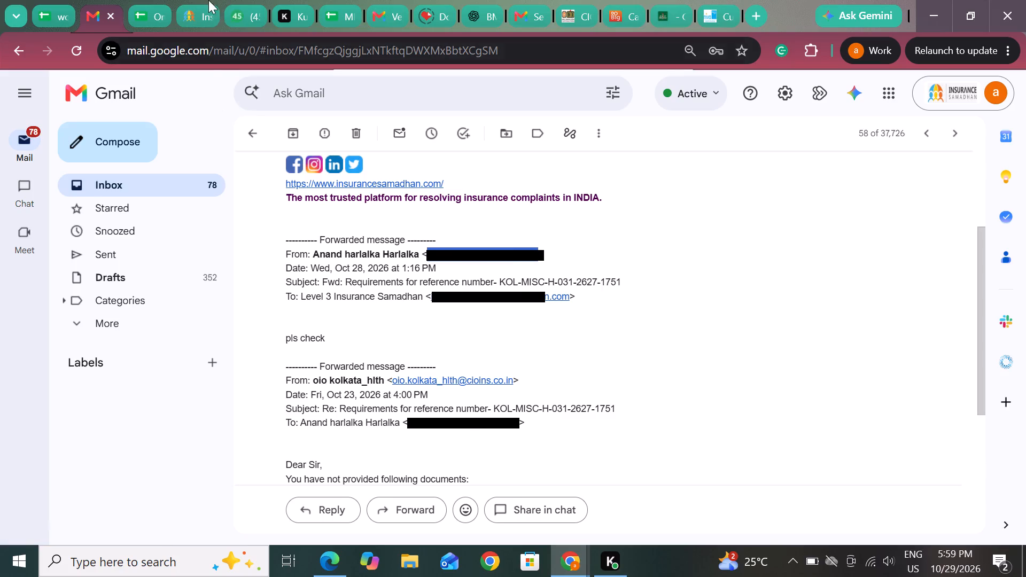
left_click(201, 18)
left_click(36, 154)
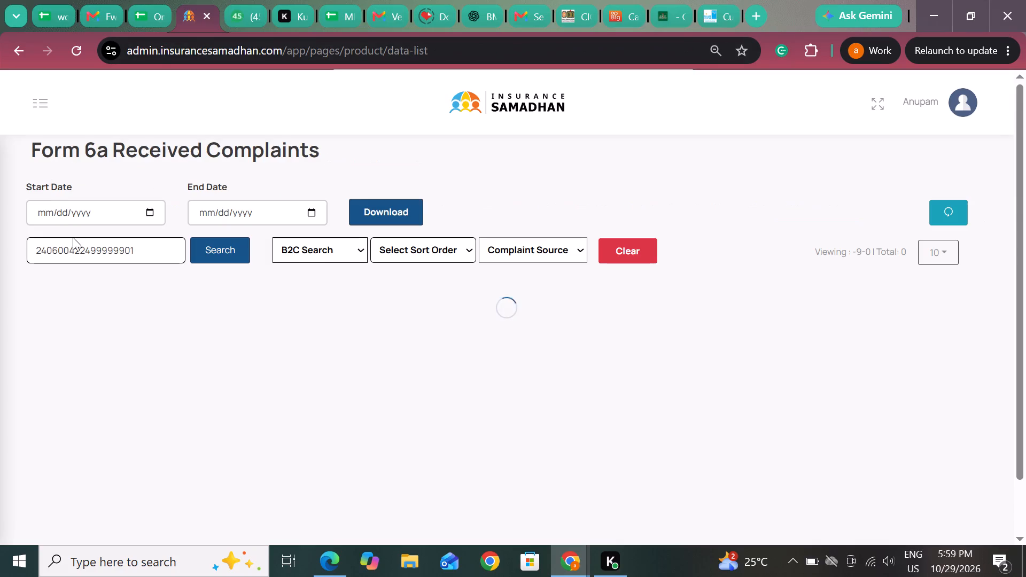
double_click(115, 255, "ctrl")
key("ctrl+v")
left_click(225, 251, "ctrl")
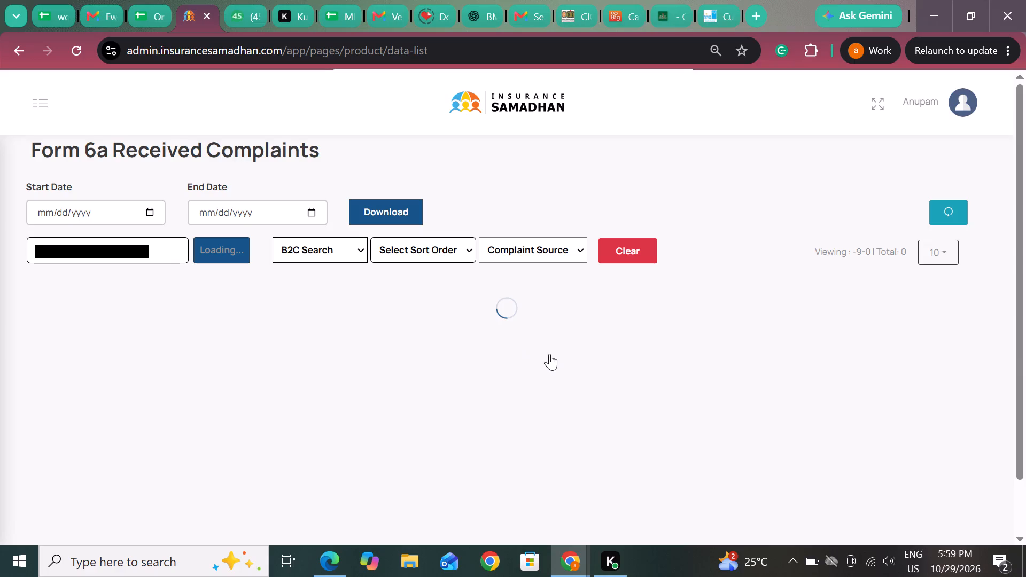
scroll(494, 357, "up", 1)
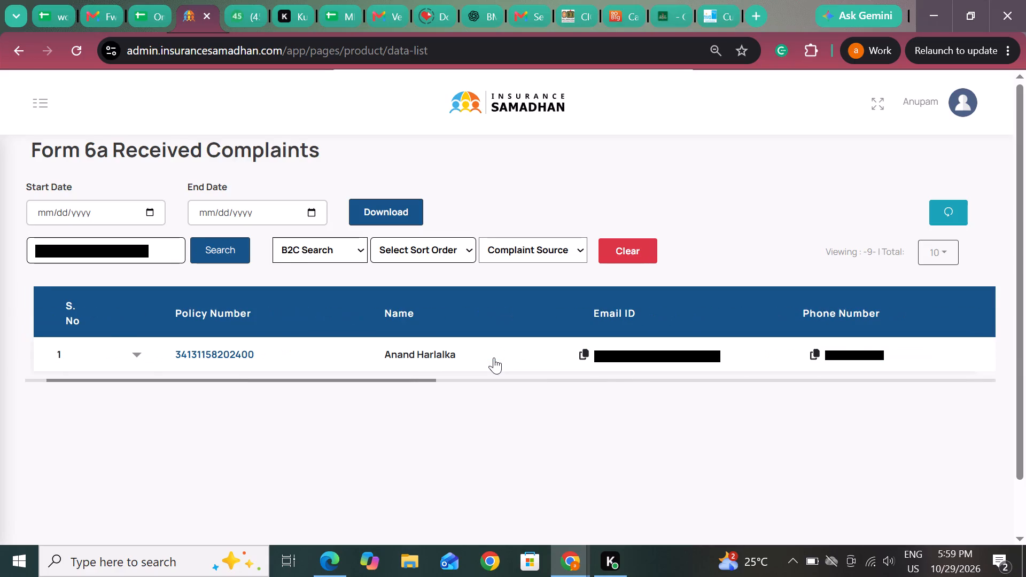